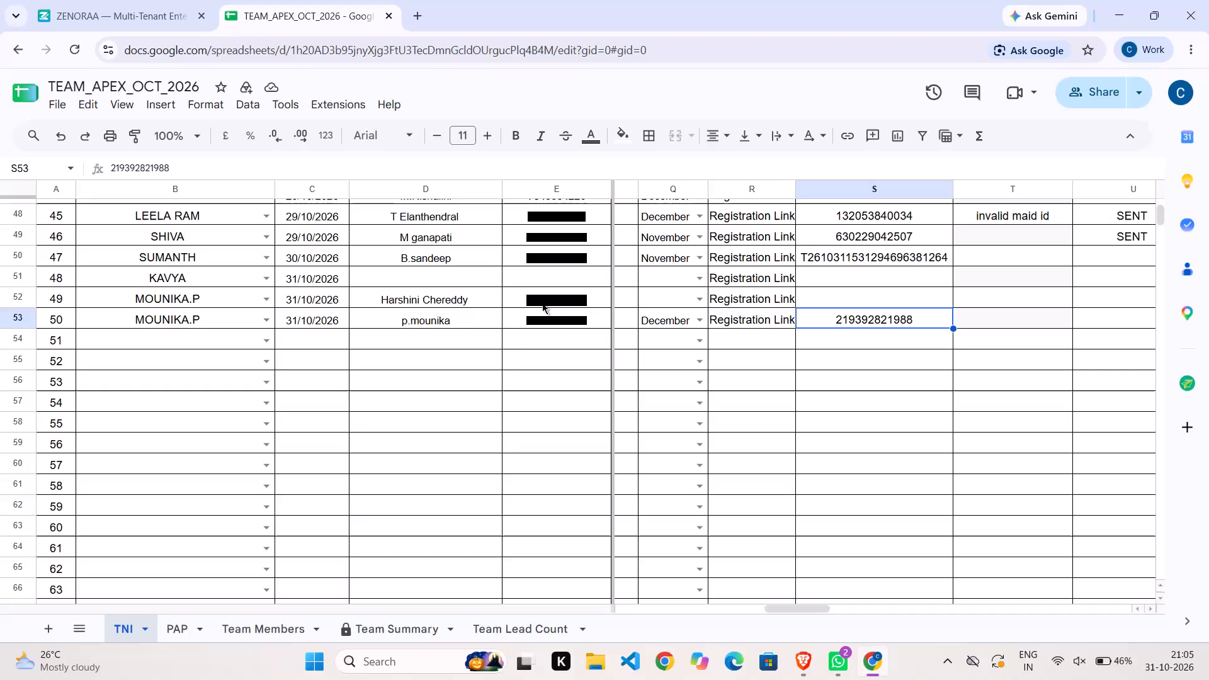
# Copy the student's mobile number from row 52 of the TNI sheet and search for it in ZENORAA's Payment Form Quick Payment Search.
pyautogui.click(542, 302)
pyautogui.hotkey('ctrl', 'c')
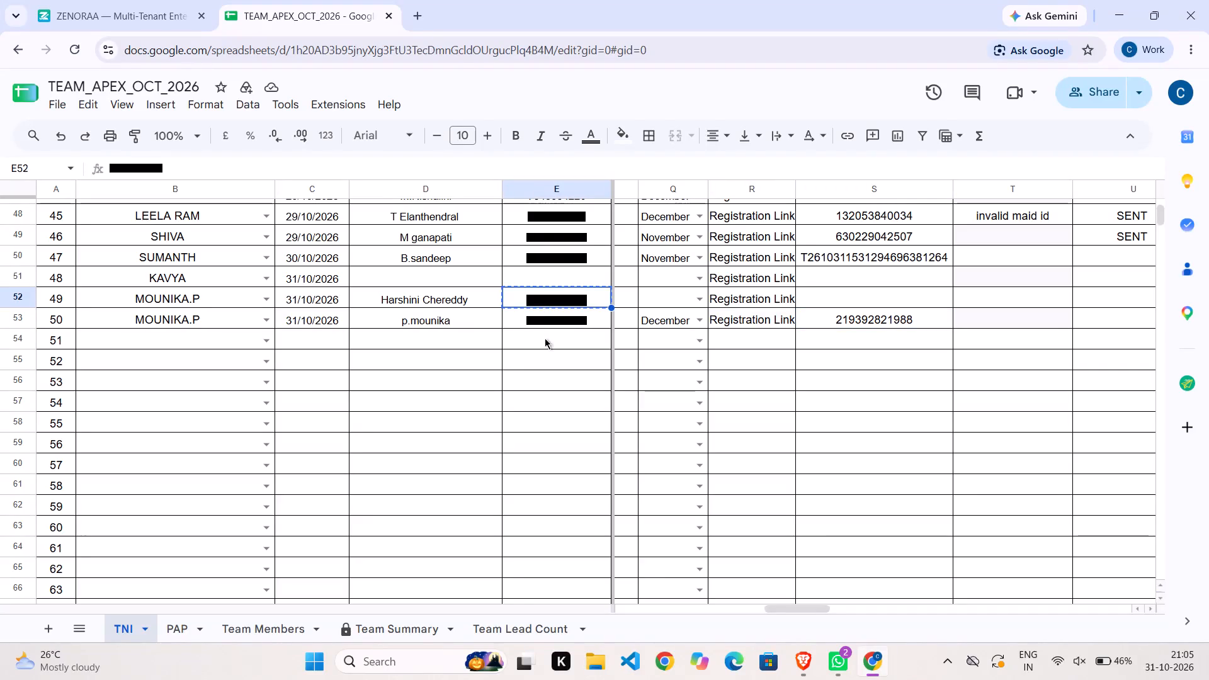
pyautogui.click(544, 336)
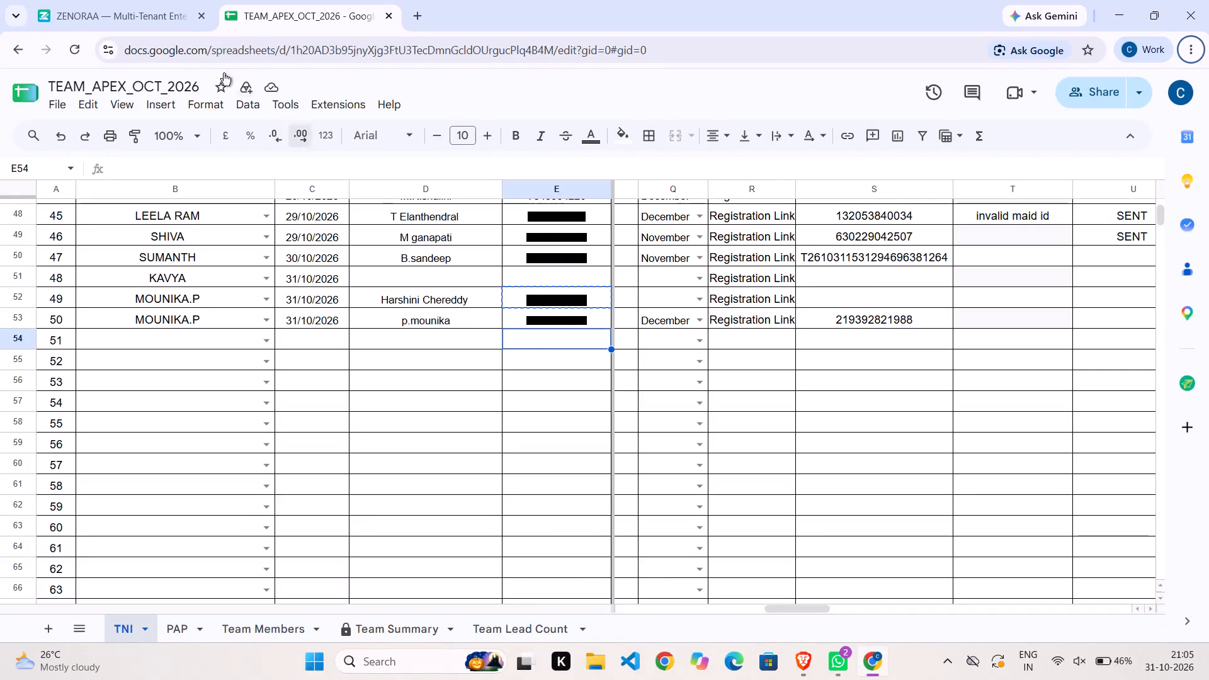
pyautogui.click(99, 17)
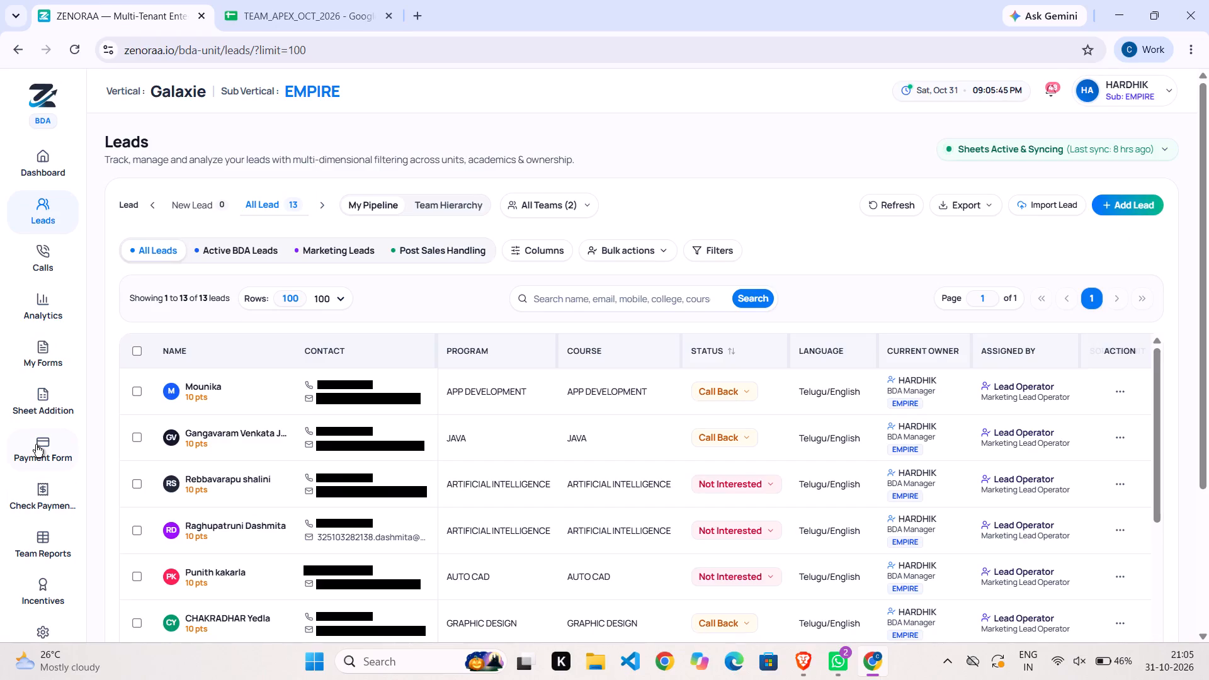
pyautogui.click(36, 445)
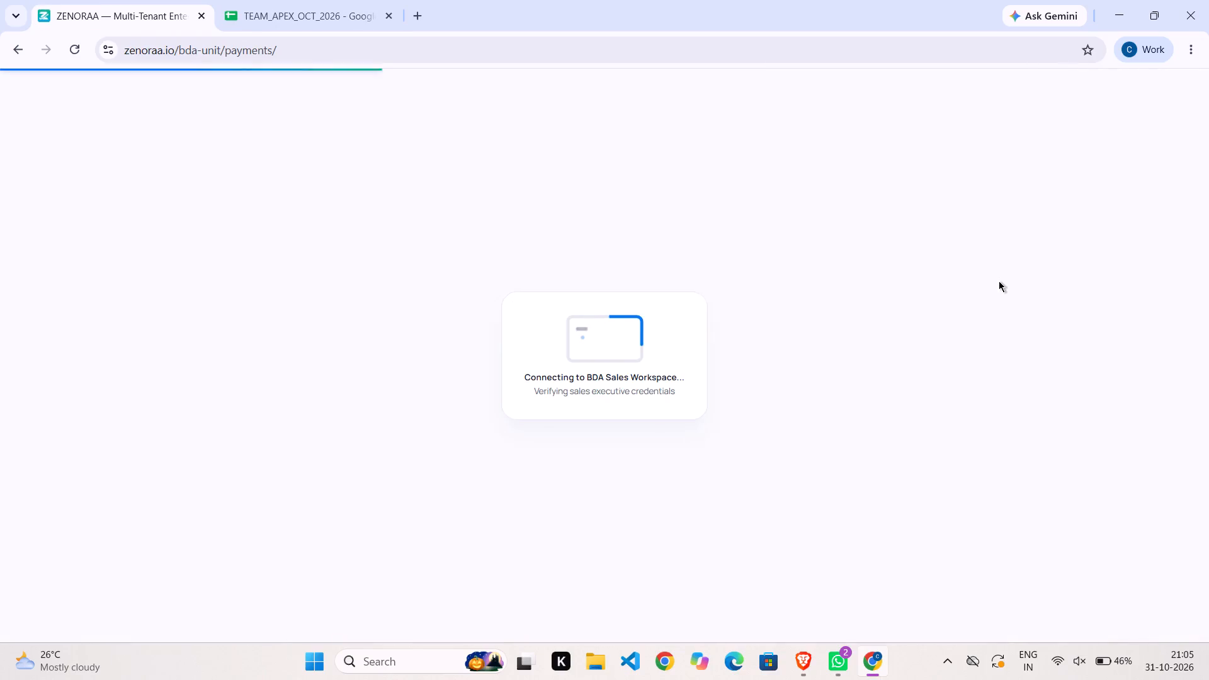
pyautogui.click(977, 224)
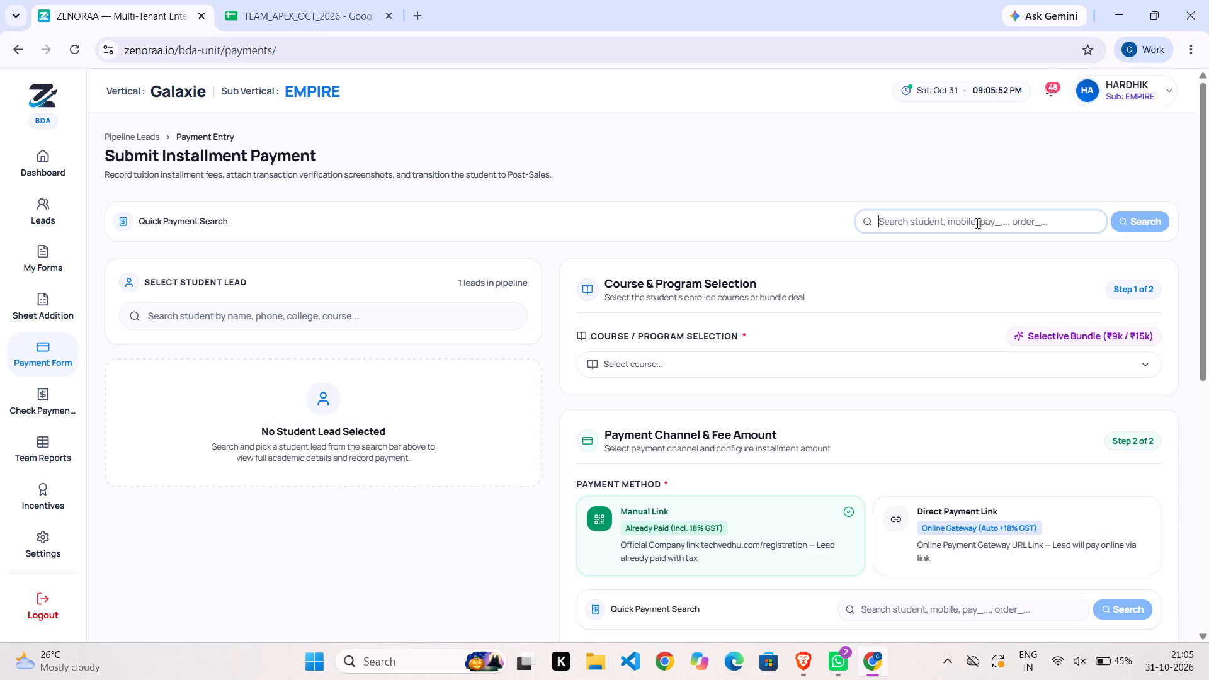
pyautogui.hotkey('ctrl', 'v')
pyautogui.press('Return')
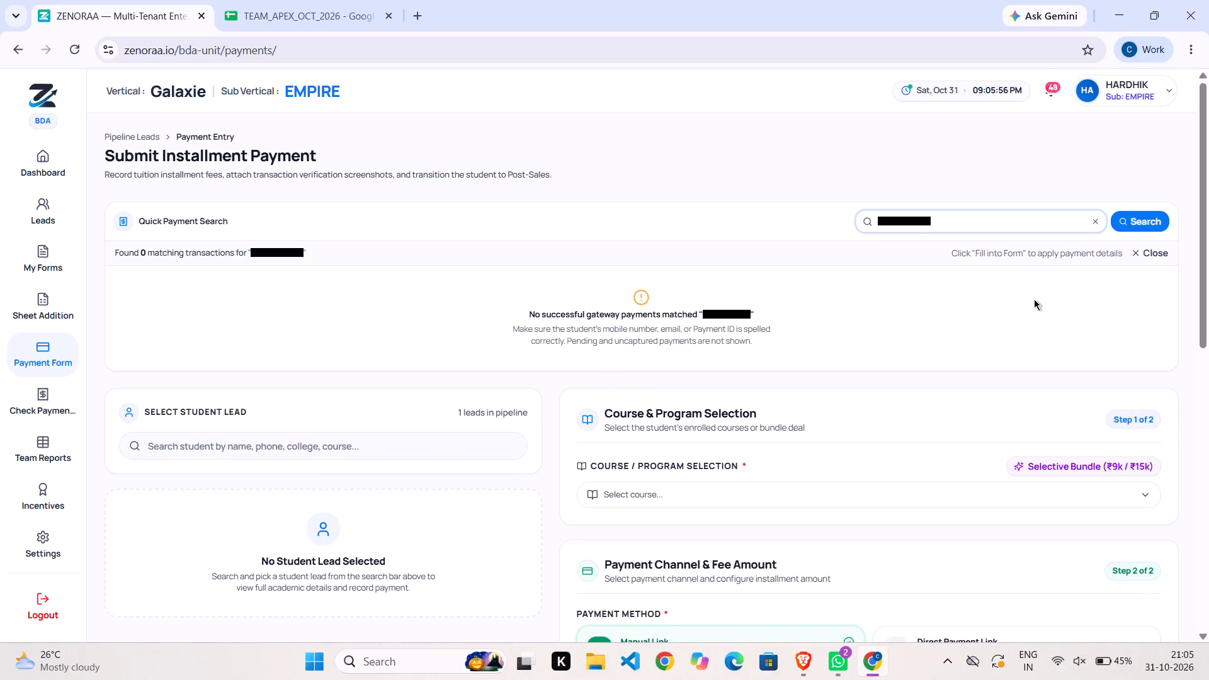
# Clear the mobile number from the Quick Payment Search.
pyautogui.press('BackSpace')
pyautogui.press('BackSpace')
pyautogui.press('BackSpace')
pyautogui.press('BackSpace')
pyautogui.press('BackSpace')
pyautogui.press('BackSpace')
pyautogui.press('BackSpace')
pyautogui.press('BackSpace')
pyautogui.press('BackSpace')
pyautogui.press('BackSpace')
pyautogui.press('BackSpace')
pyautogui.press('BackSpace')
pyautogui.press('BackSpace')
pyautogui.press('BackSpace')
pyautogui.press('BackSpace')
pyautogui.press('BackSpace')
pyautogui.press('BackSpace')
pyautogui.press('BackSpace')
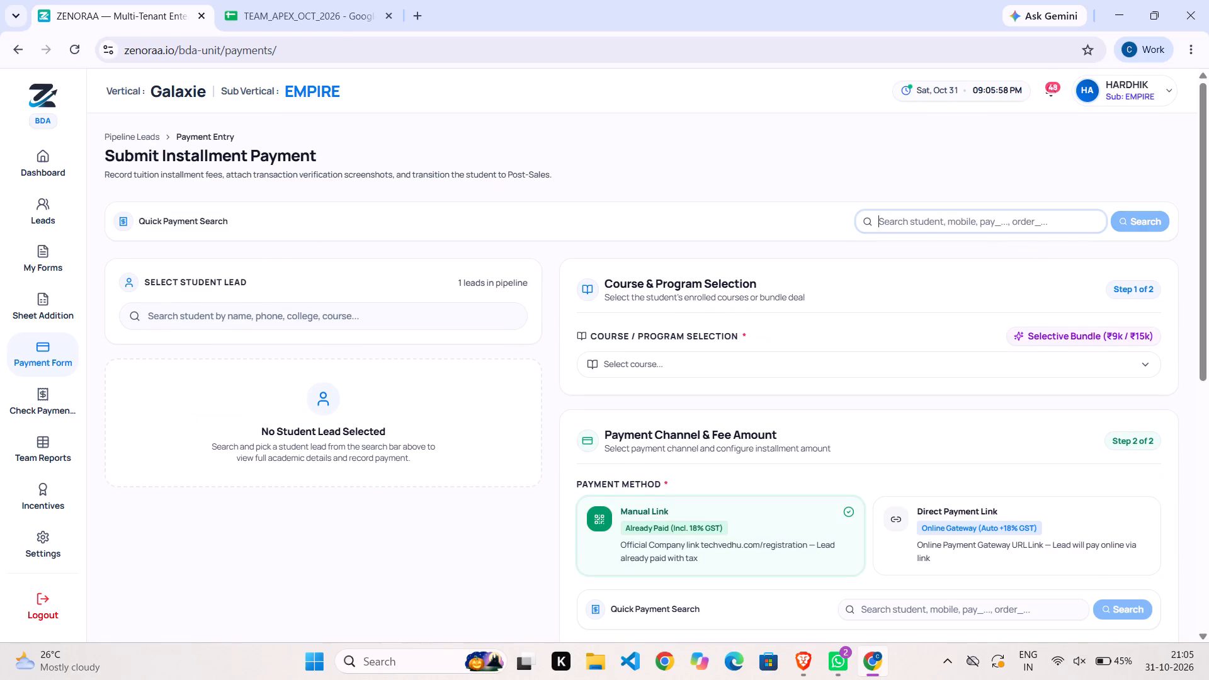
# Switch back to the TEAM_APEX_OCT_2026 sheet and copy the student's email address from row 52.
pyautogui.click(318, 20)
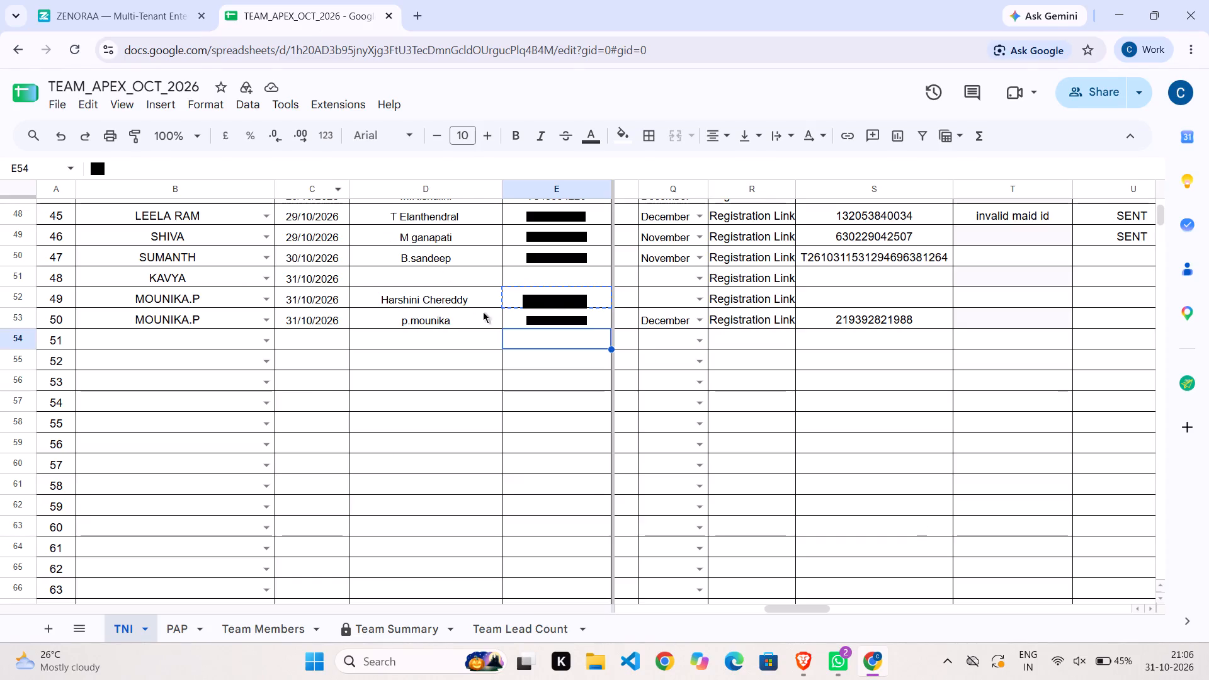
pyautogui.hscroll(9, 459, 297)
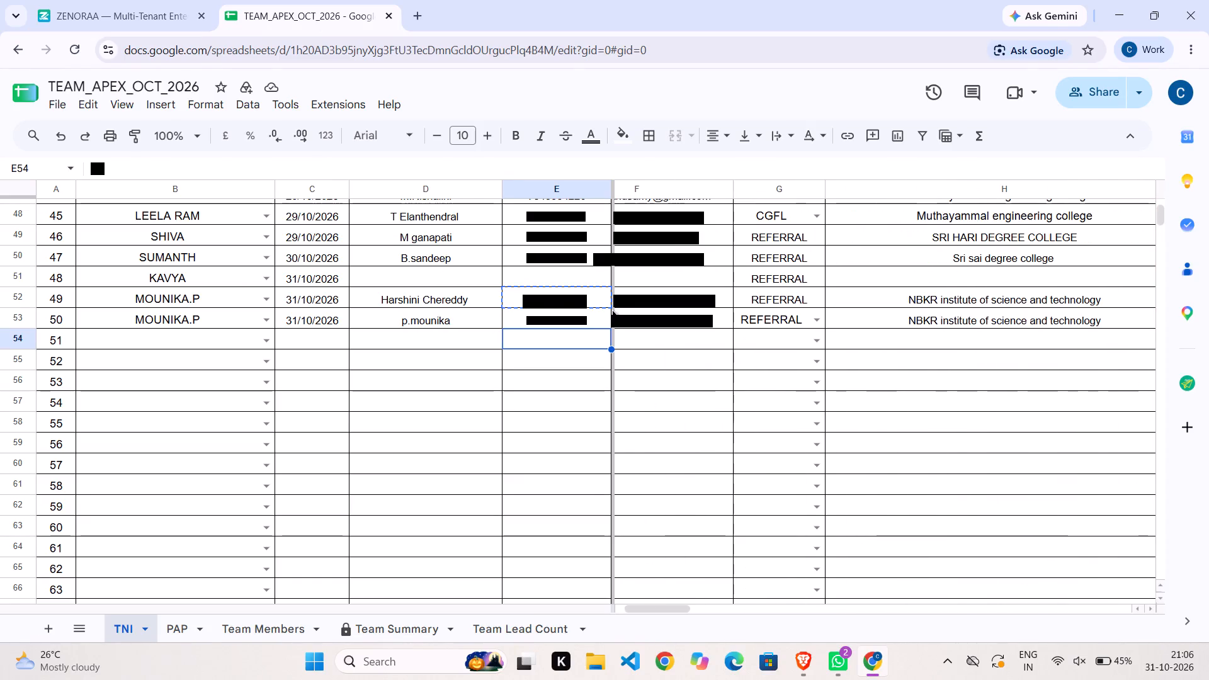
pyautogui.hscroll(6, 661, 301)
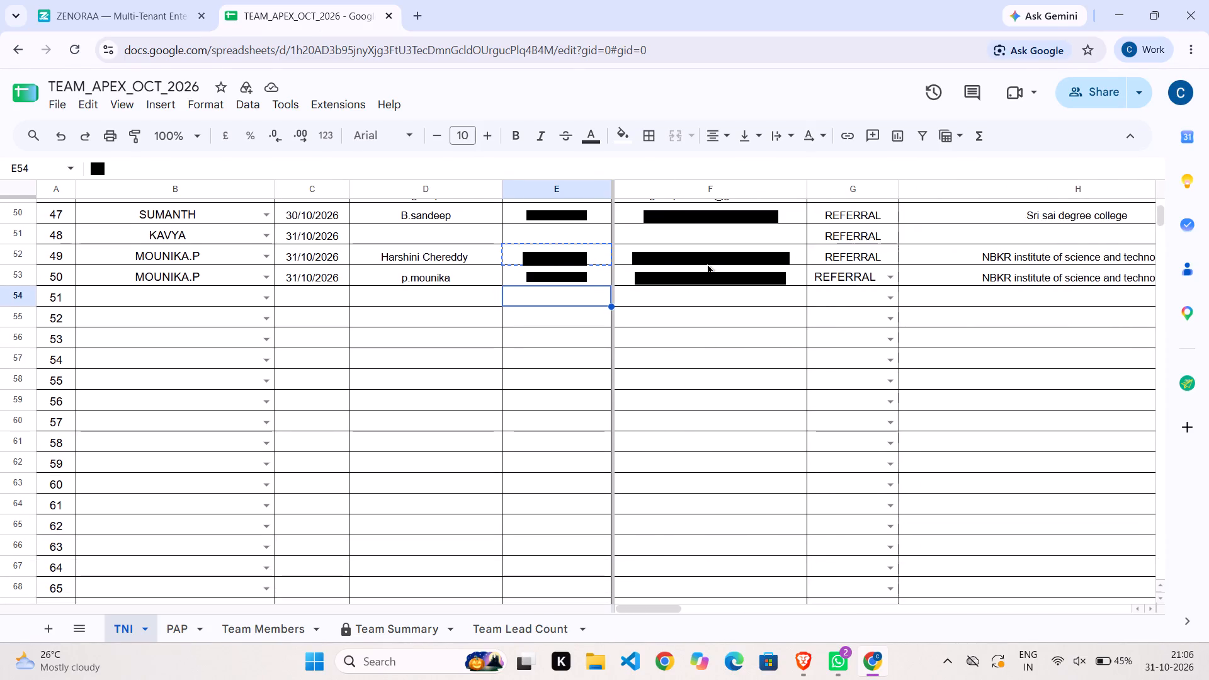
pyautogui.click(707, 264)
pyautogui.hotkey('ctrl', 'c')
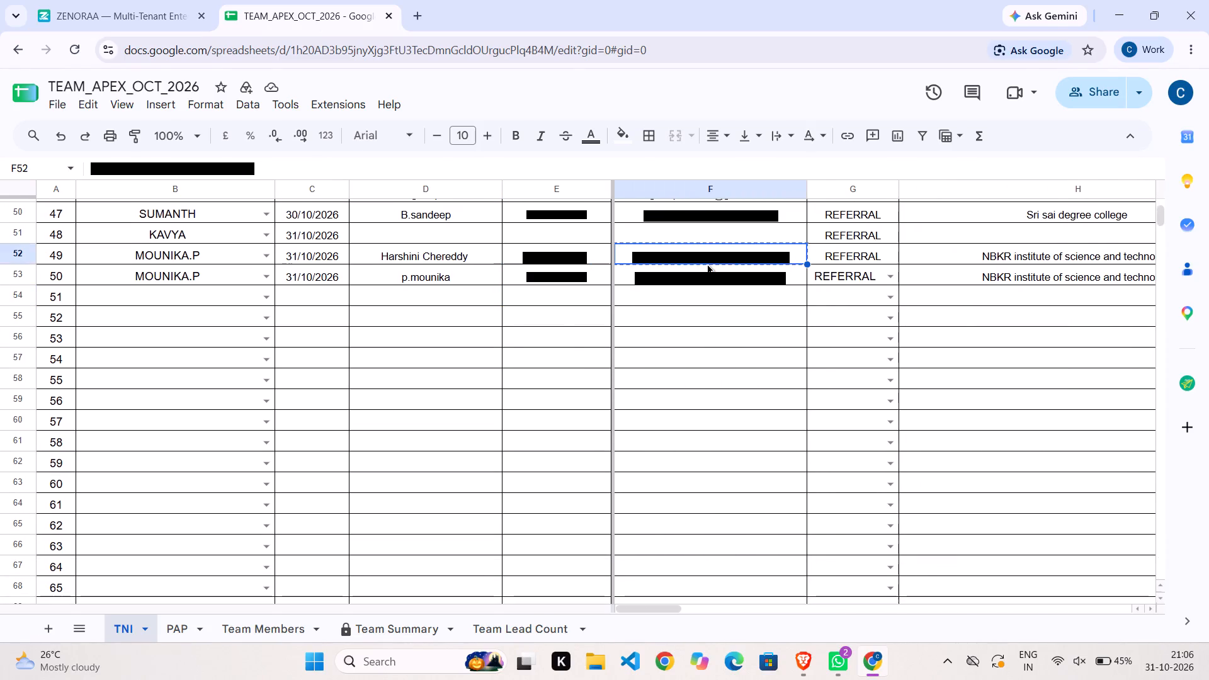
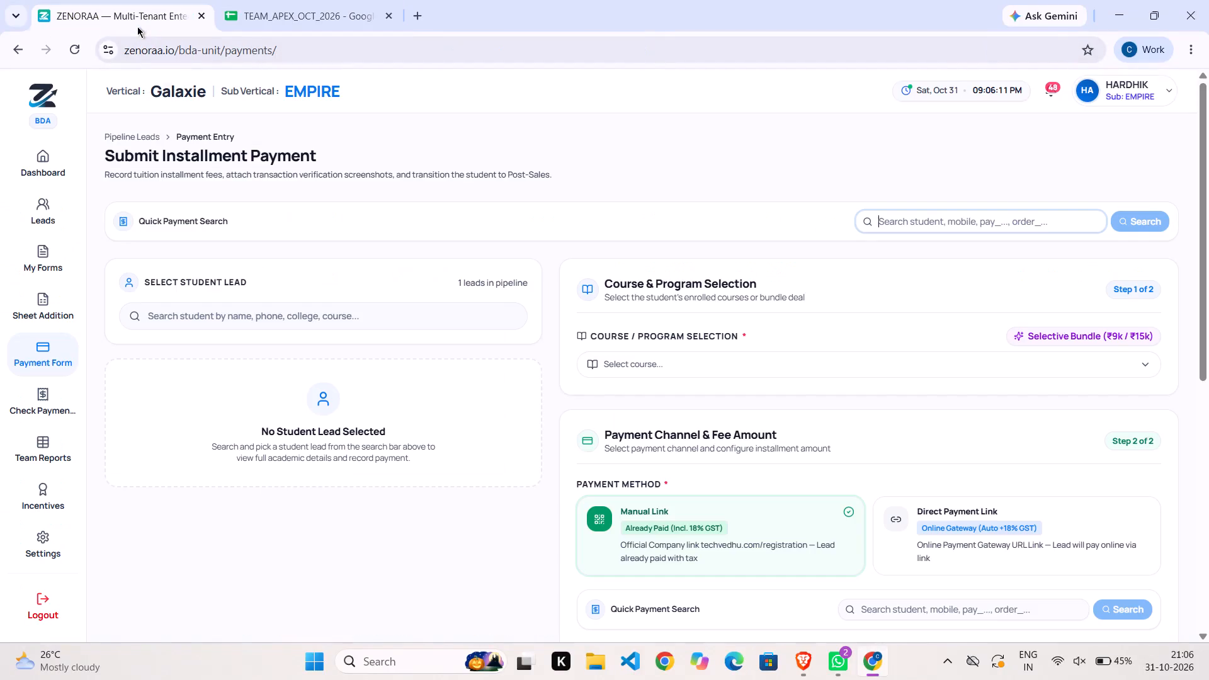
# Search for the copied student email address in the Quick Payment Search within the Payment Channel & Fee Amount section.
pyautogui.scroll(-1, 824, 509)
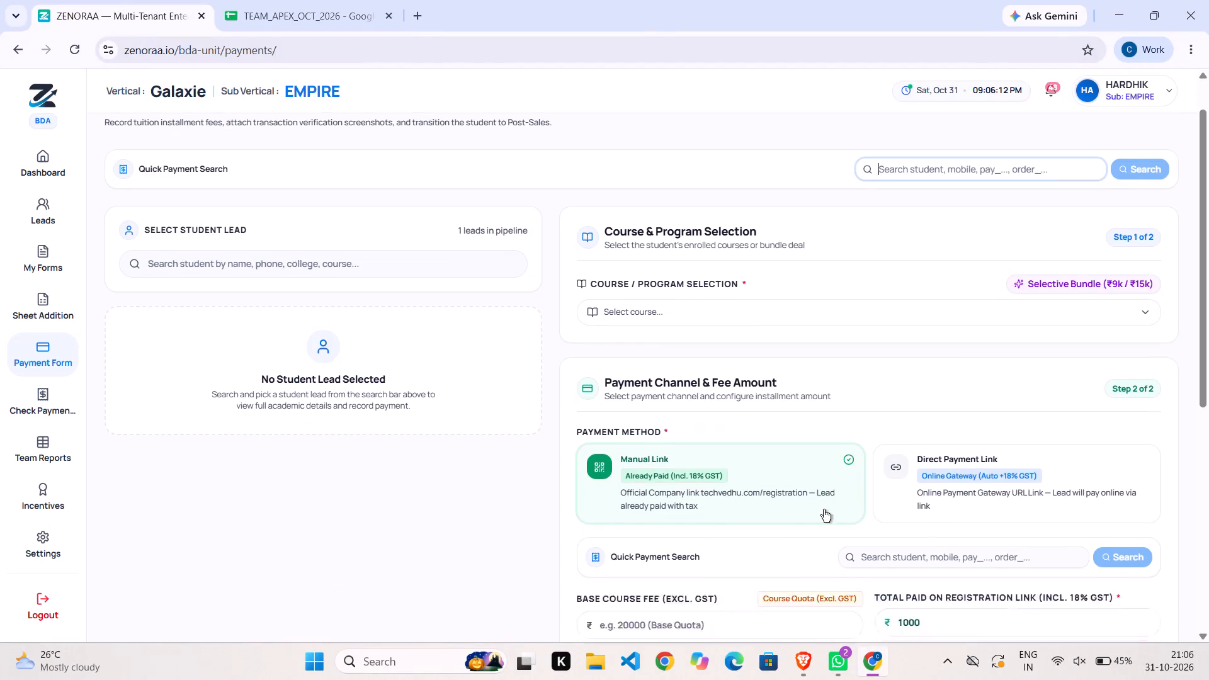
pyautogui.scroll(-3, 824, 509)
pyautogui.click(963, 401)
pyautogui.hotkey('ctrl', 'v')
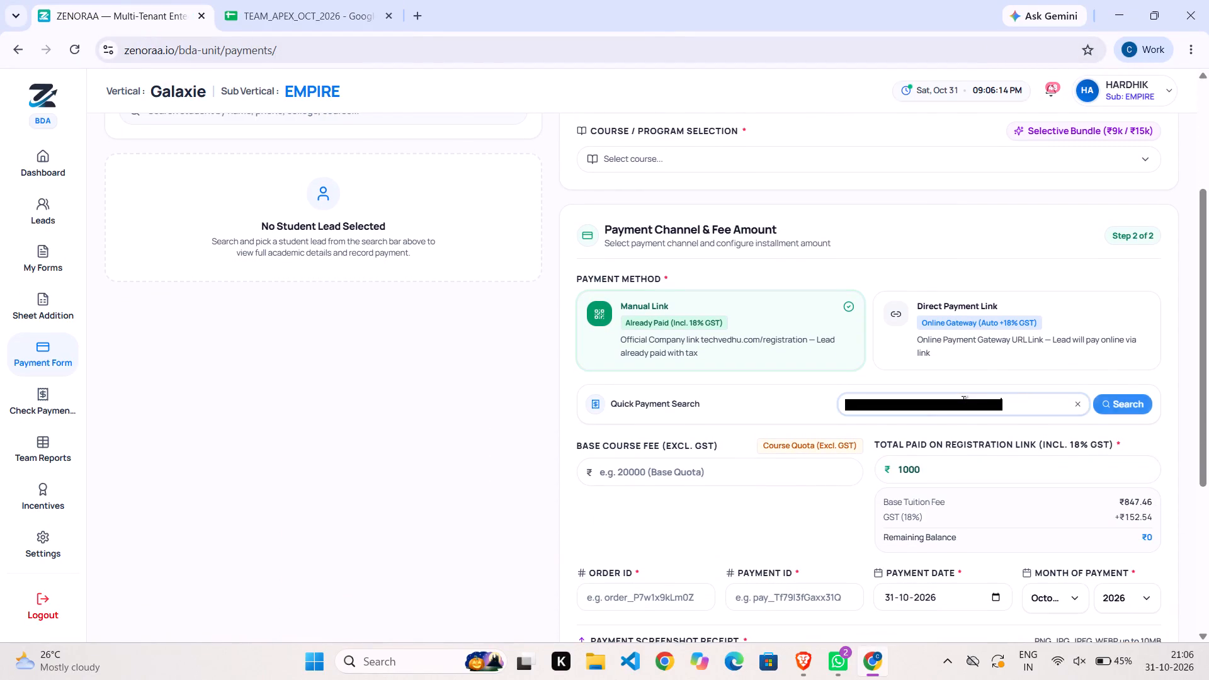
pyautogui.press('Return')
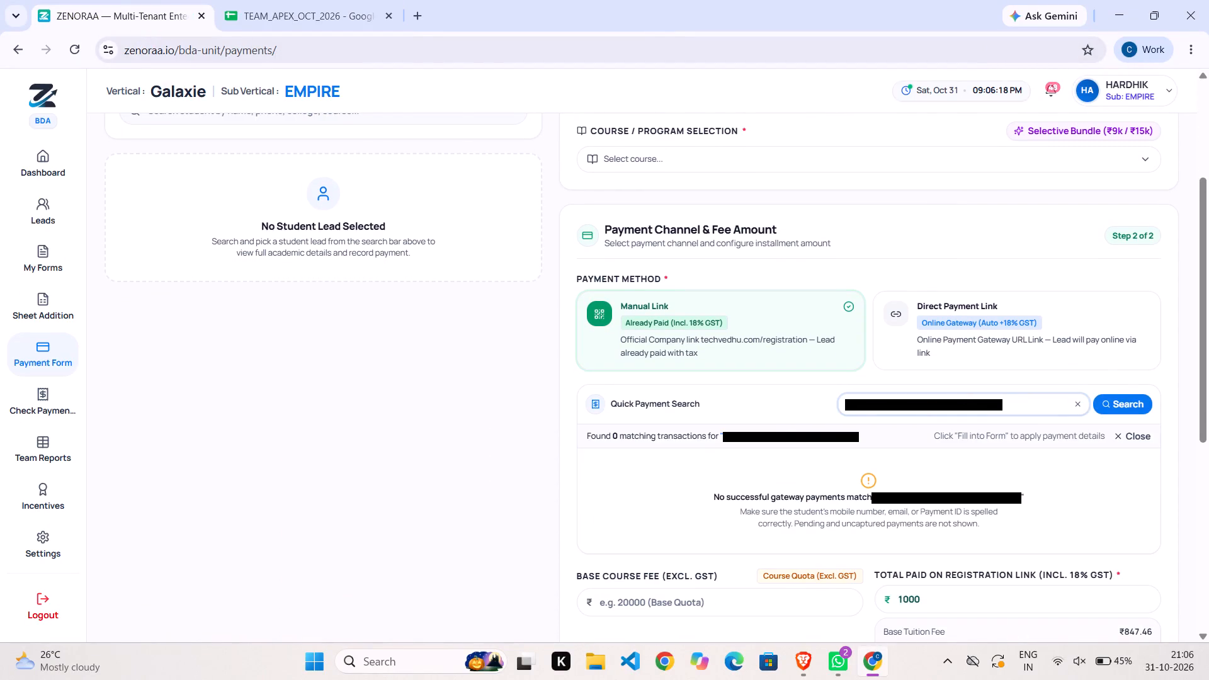
# Switch from the ZENORAA payment form to WhatsApp.
pyautogui.hotkey('alt', 'Tab')
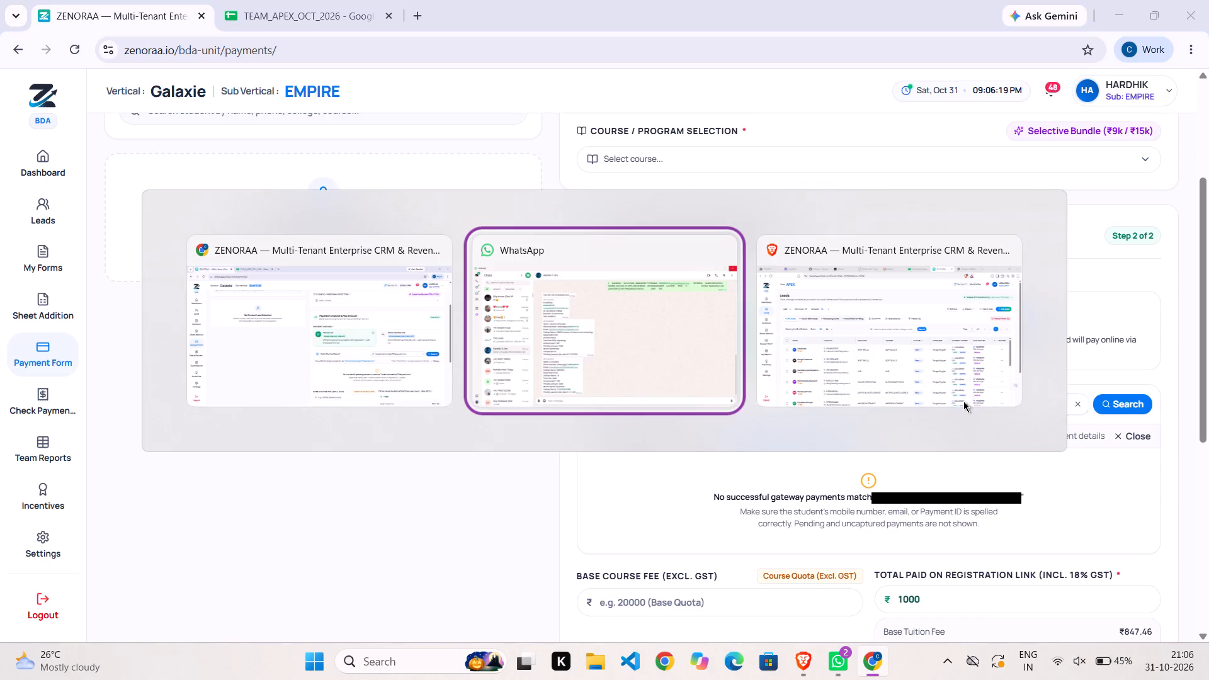
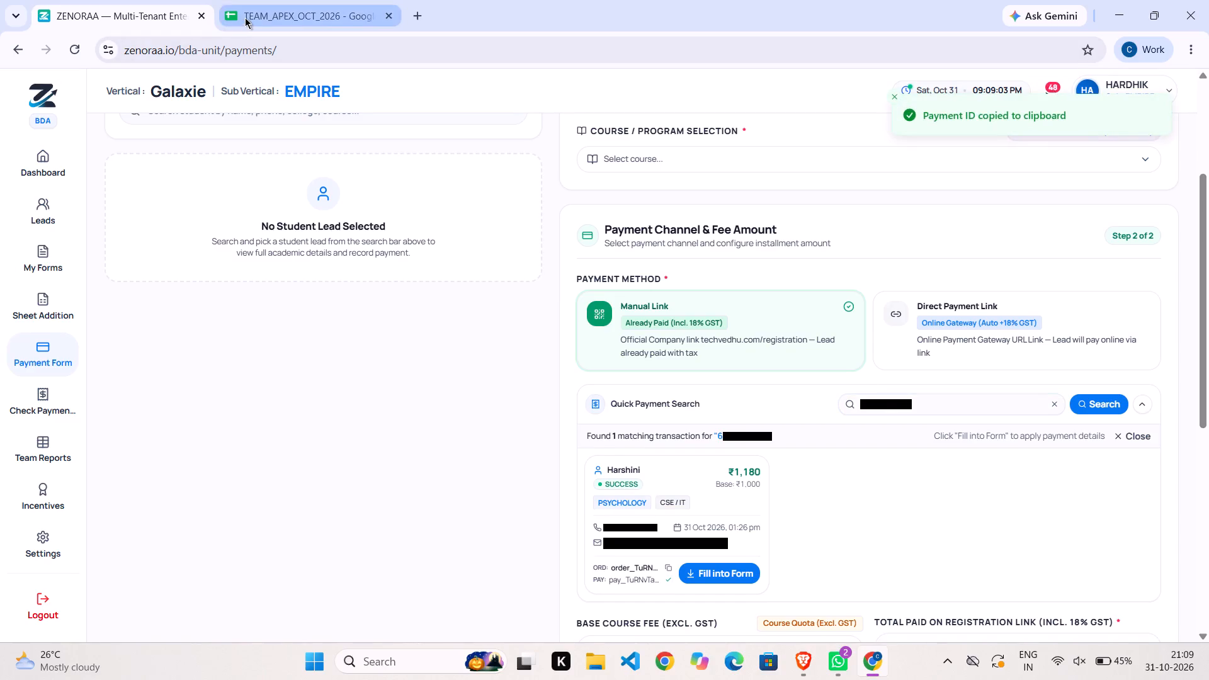
# Paste the copied payment ID from ZENORAA into cell S52 of the TEAM_APEX_OCT_2026 sheet, in the row 52 student's record.
pyautogui.click(245, 18)
pyautogui.hscroll(-6, 917, 438)
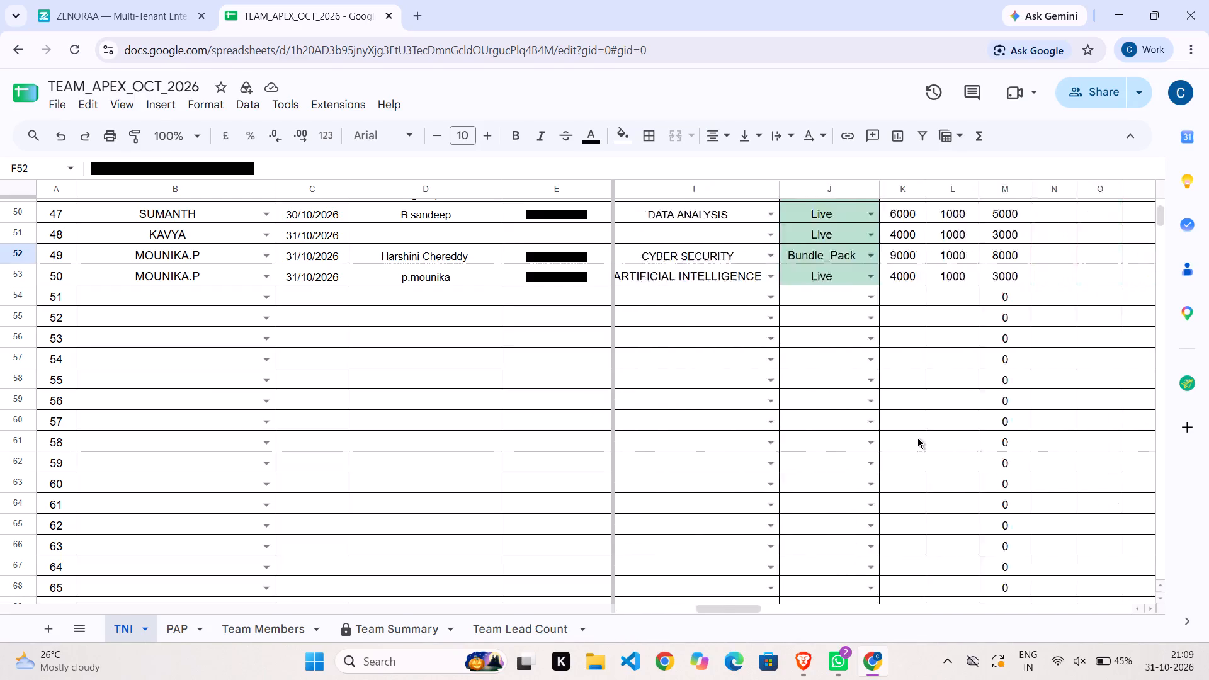
pyautogui.hscroll(-5, 917, 438)
pyautogui.click(1109, 251)
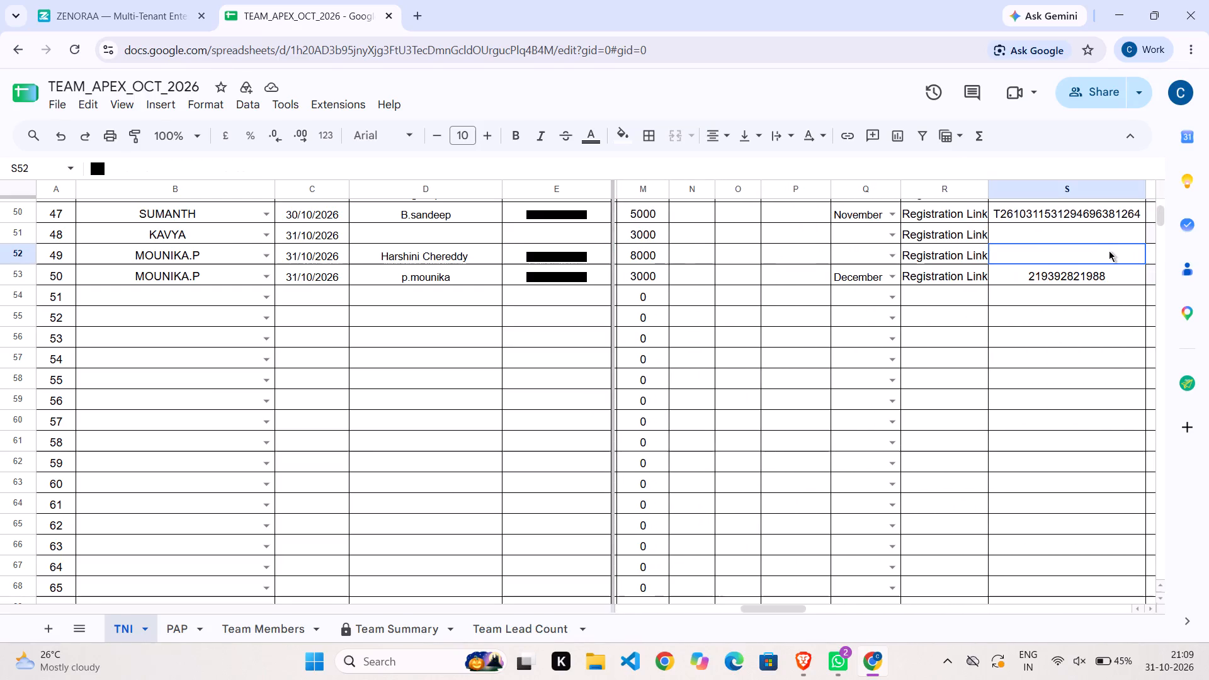
pyautogui.hotkey('ctrl', 'v')
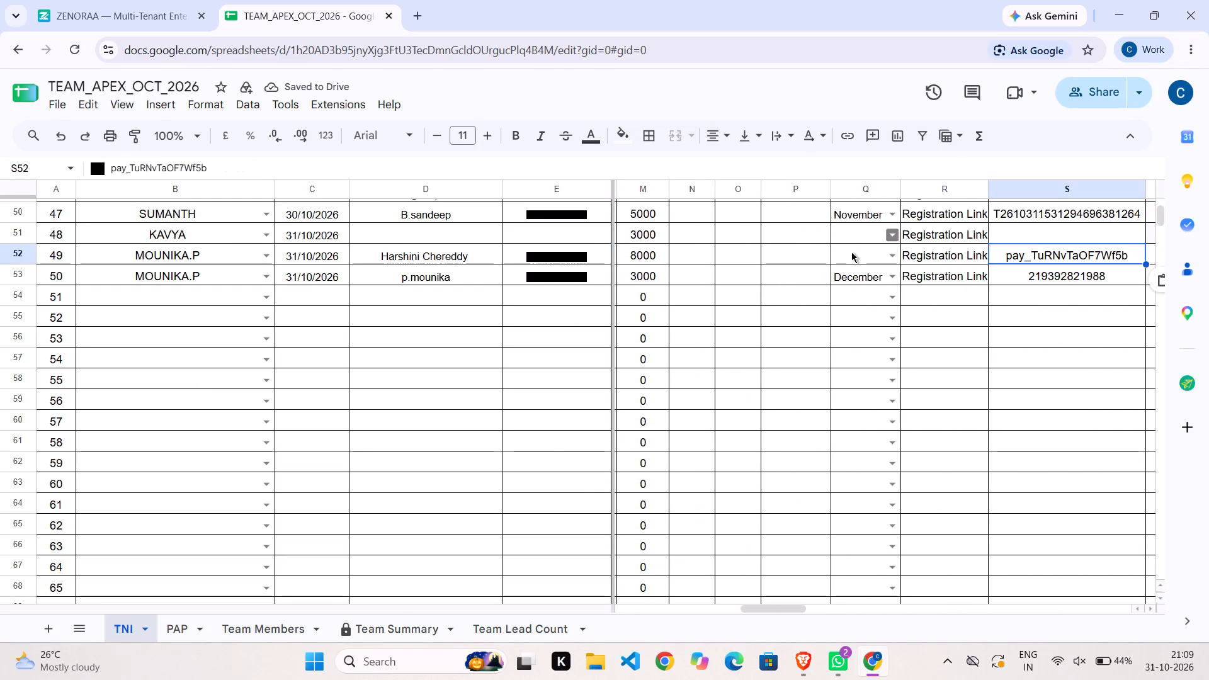
pyautogui.hscroll(-4, 790, 297)
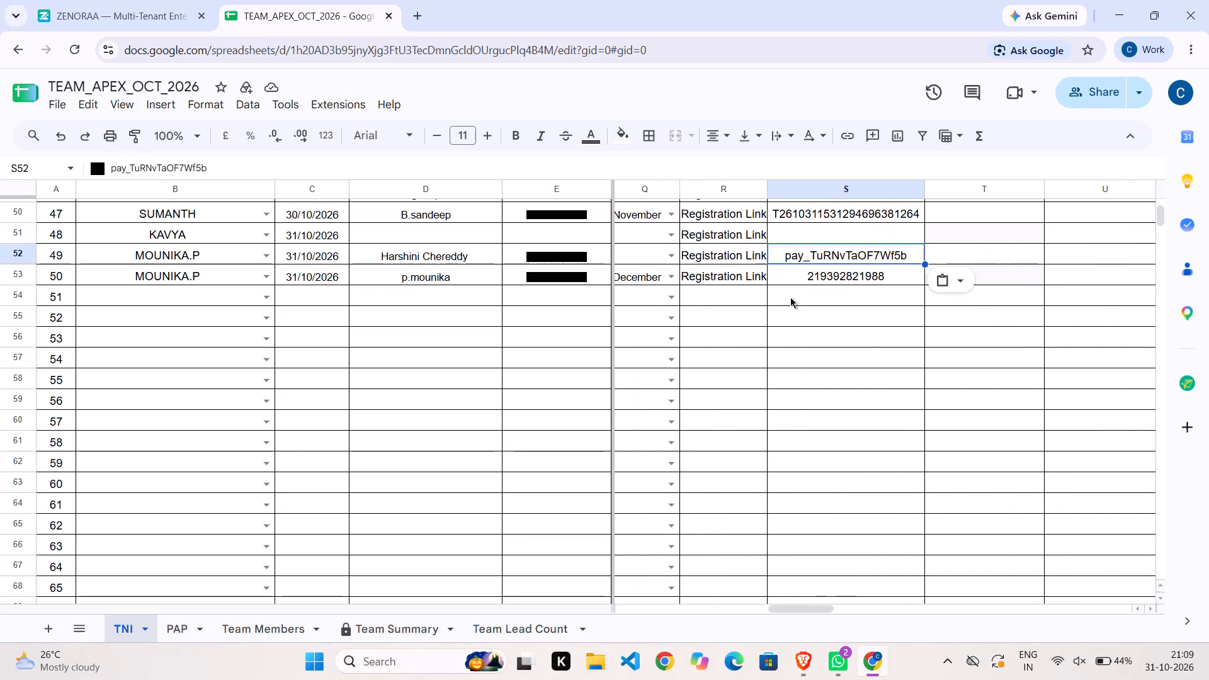
pyautogui.click(790, 297)
pyautogui.hscroll(9, 790, 297)
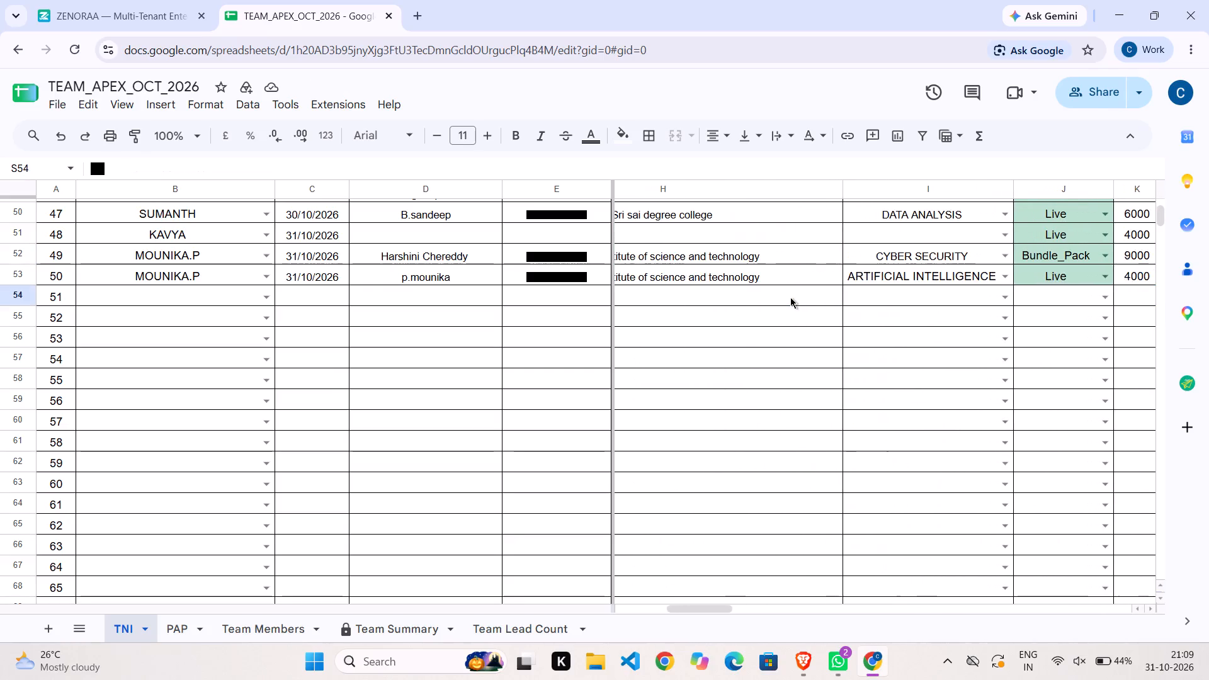
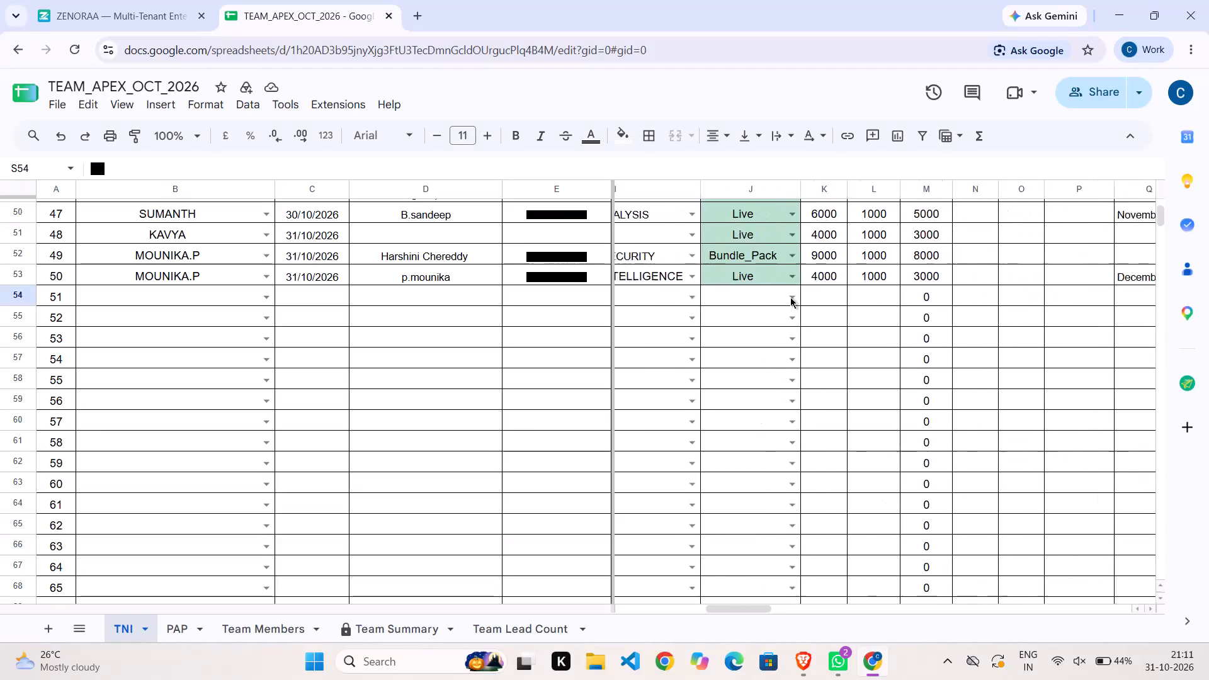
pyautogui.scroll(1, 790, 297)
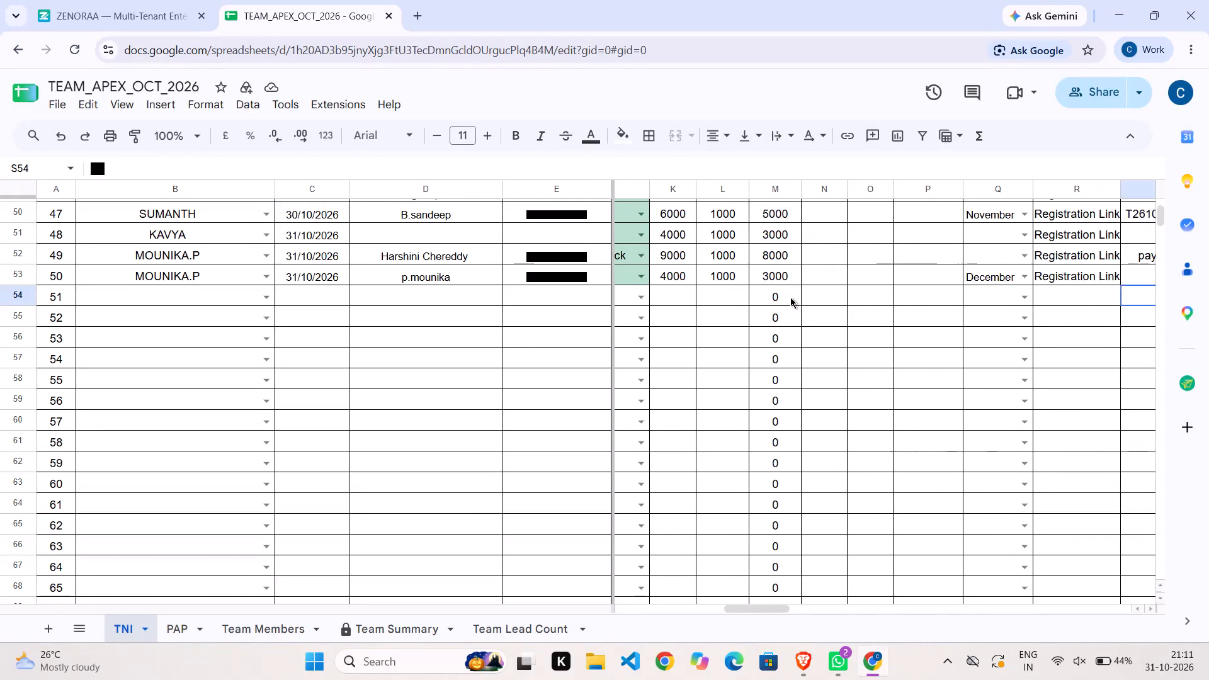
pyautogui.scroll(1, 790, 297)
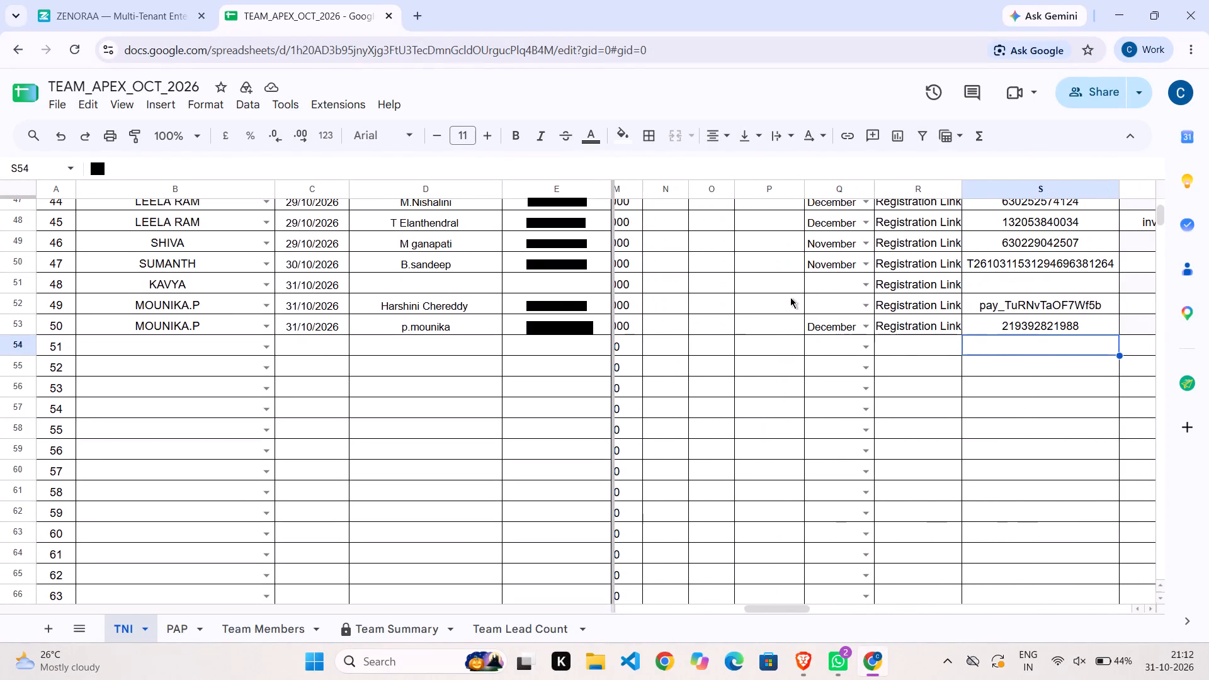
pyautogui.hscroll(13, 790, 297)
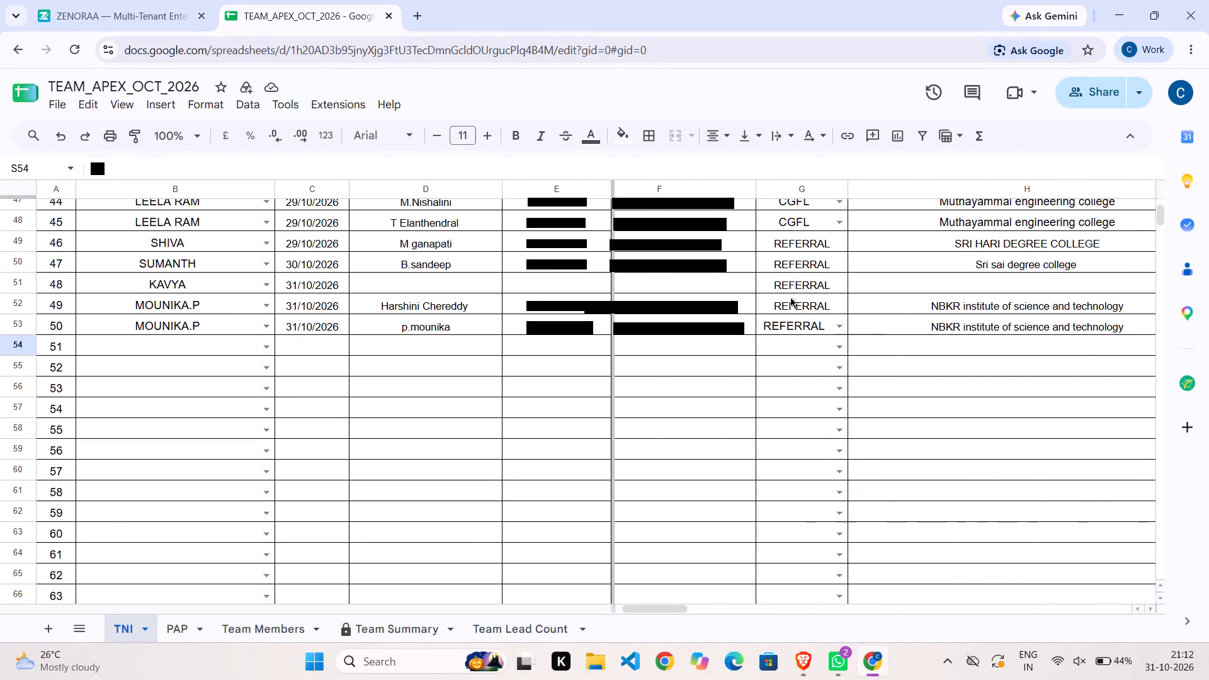
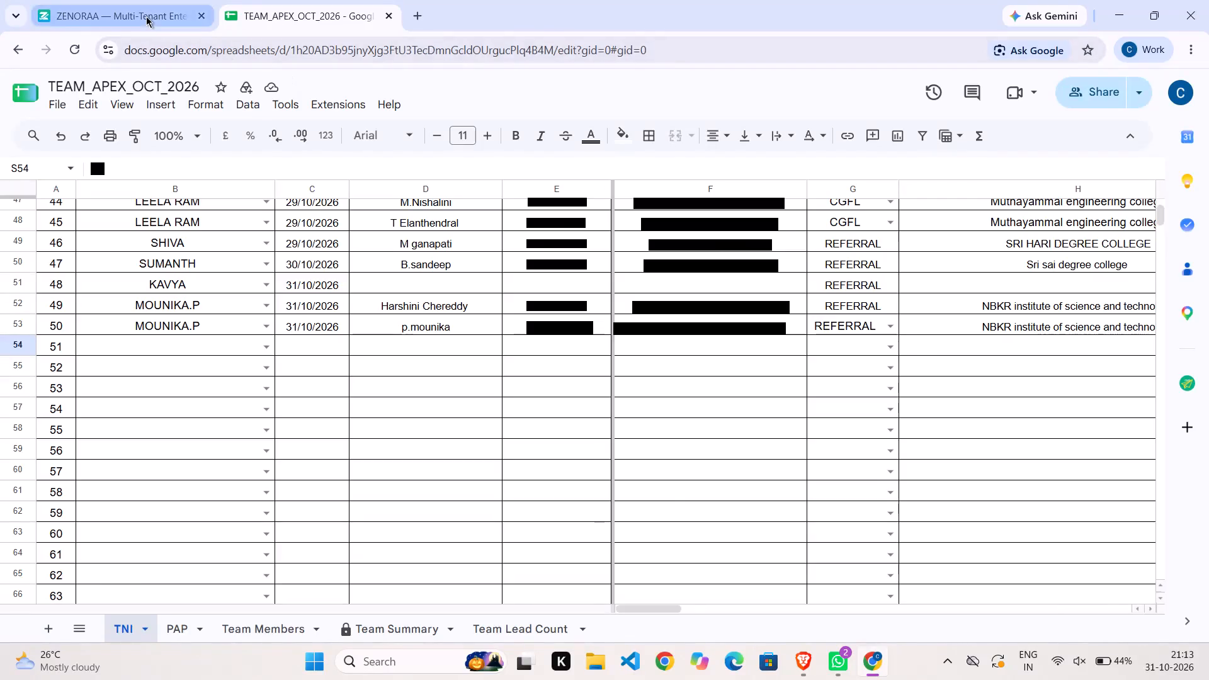
# Switch to ZENORAA's payment form and clear the previous query from the Quick Payment Search under the payment method.
pyautogui.click(146, 16)
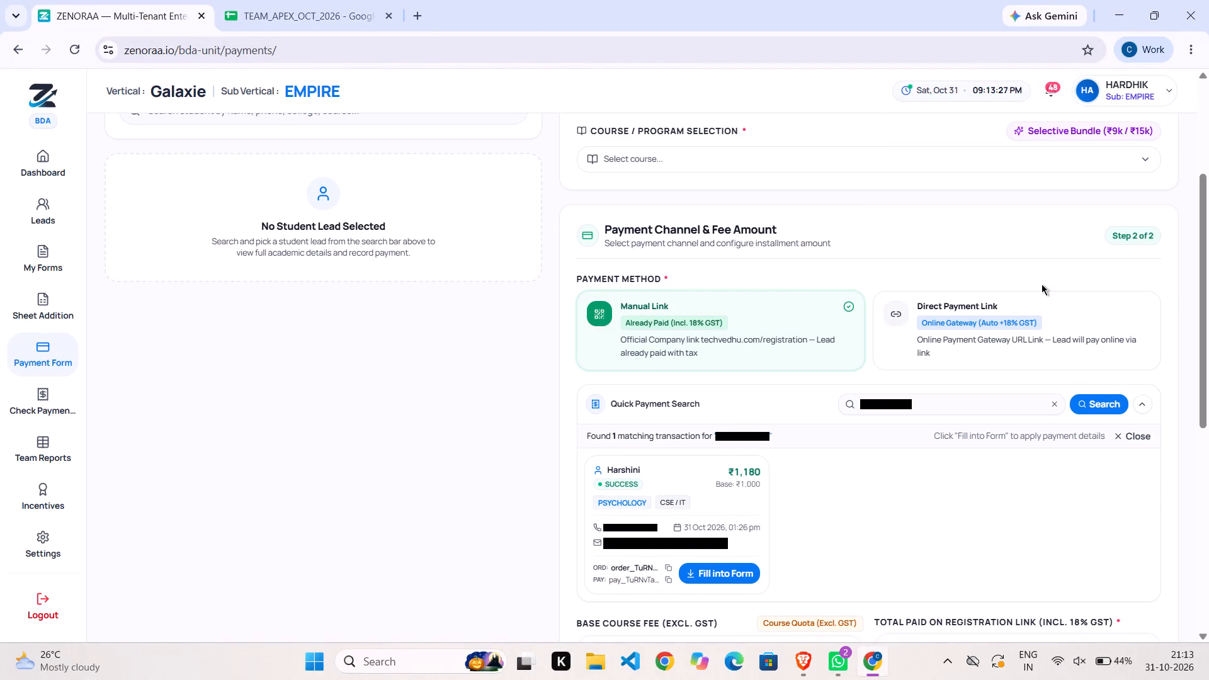
pyautogui.scroll(2, 1042, 284)
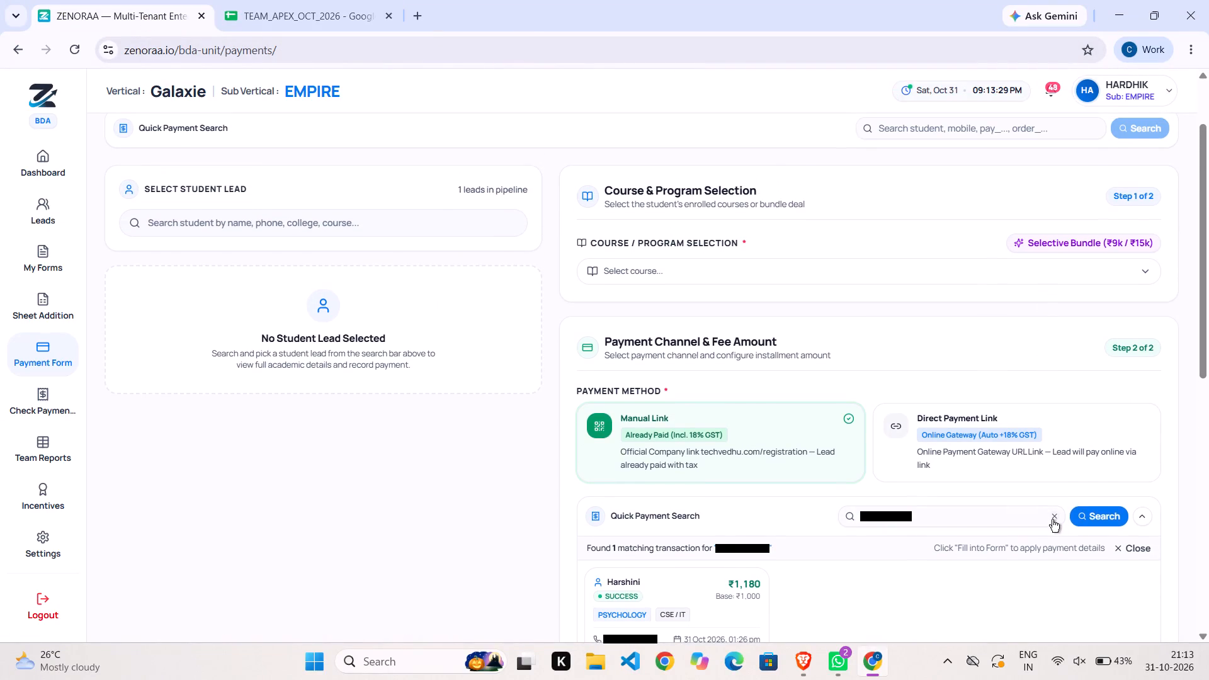
pyautogui.click(1052, 518)
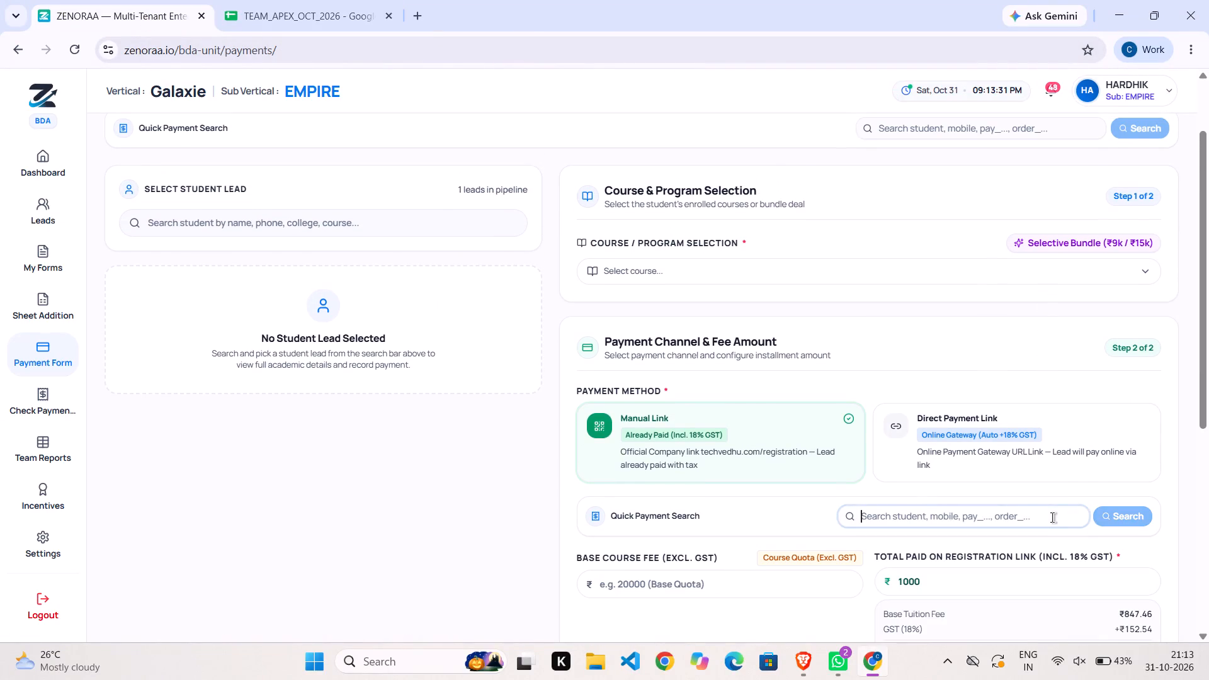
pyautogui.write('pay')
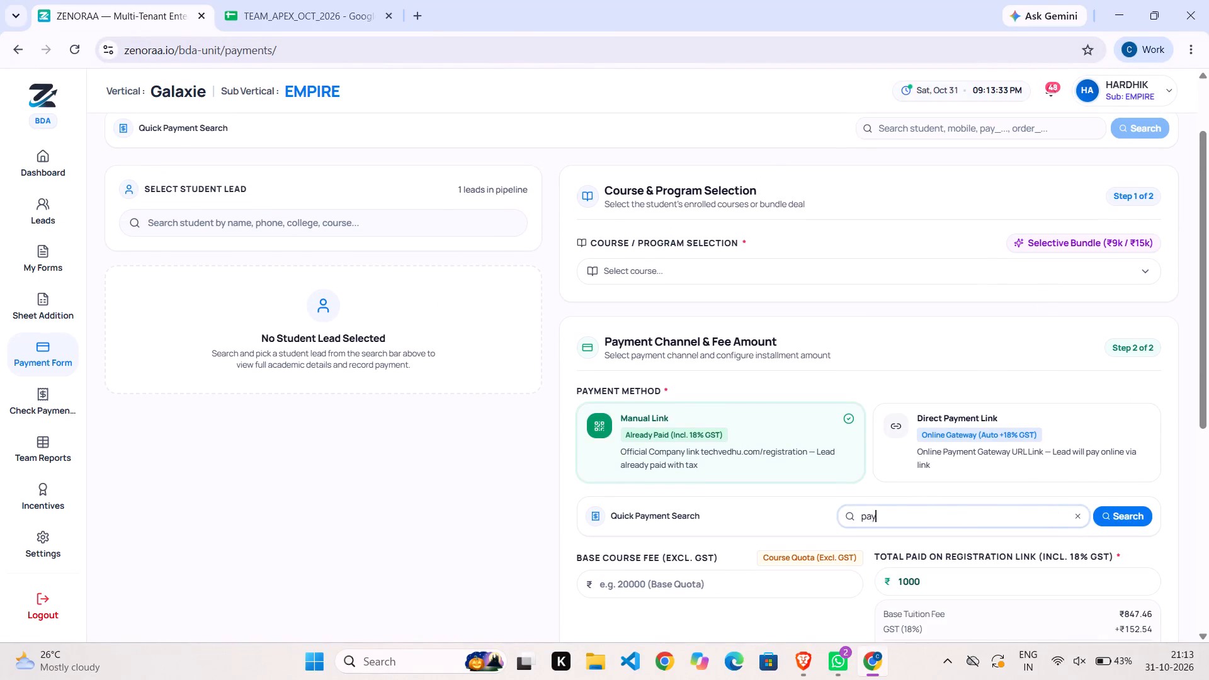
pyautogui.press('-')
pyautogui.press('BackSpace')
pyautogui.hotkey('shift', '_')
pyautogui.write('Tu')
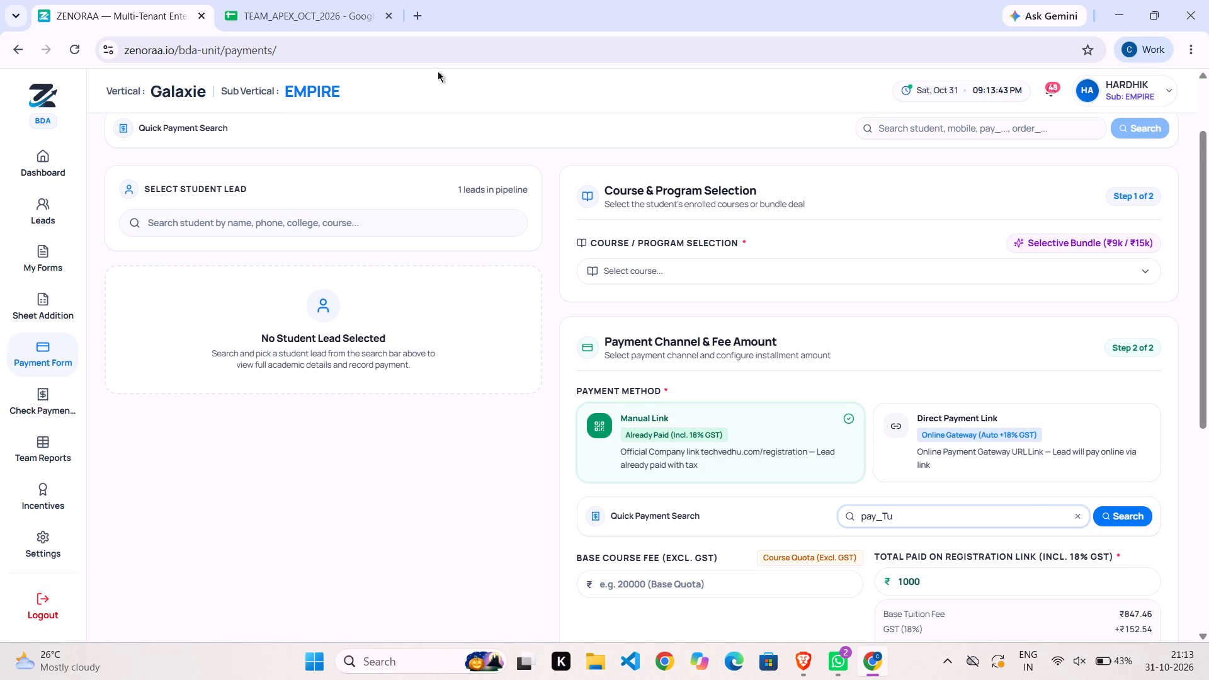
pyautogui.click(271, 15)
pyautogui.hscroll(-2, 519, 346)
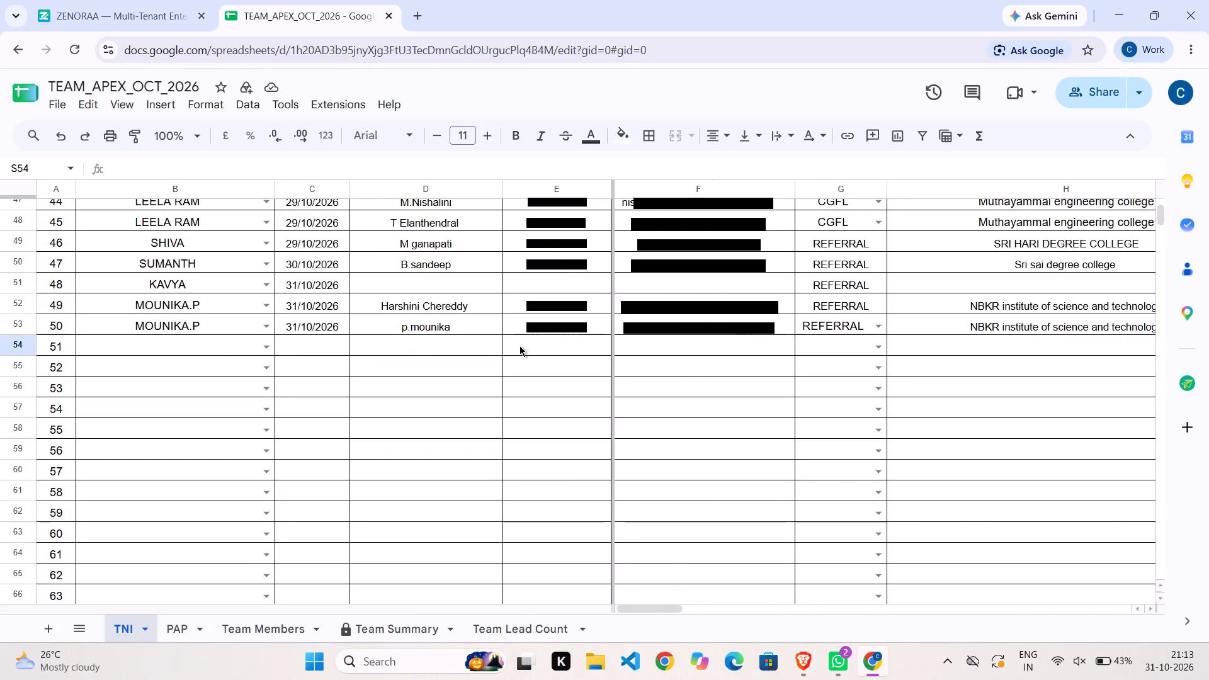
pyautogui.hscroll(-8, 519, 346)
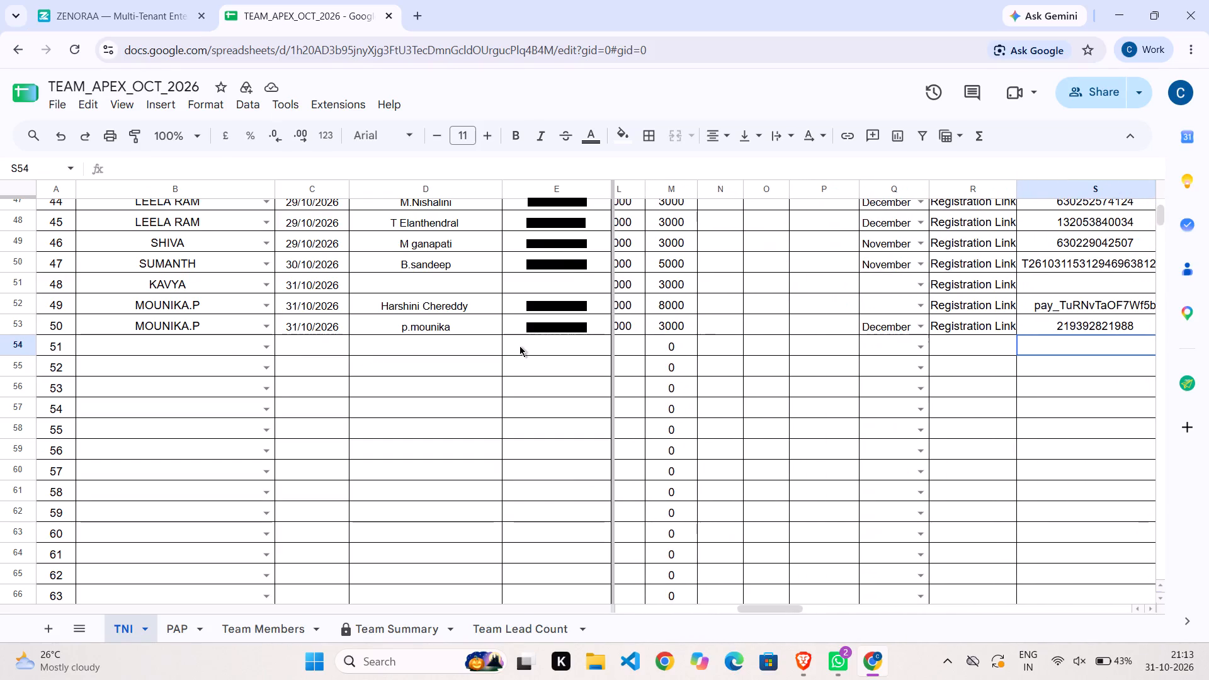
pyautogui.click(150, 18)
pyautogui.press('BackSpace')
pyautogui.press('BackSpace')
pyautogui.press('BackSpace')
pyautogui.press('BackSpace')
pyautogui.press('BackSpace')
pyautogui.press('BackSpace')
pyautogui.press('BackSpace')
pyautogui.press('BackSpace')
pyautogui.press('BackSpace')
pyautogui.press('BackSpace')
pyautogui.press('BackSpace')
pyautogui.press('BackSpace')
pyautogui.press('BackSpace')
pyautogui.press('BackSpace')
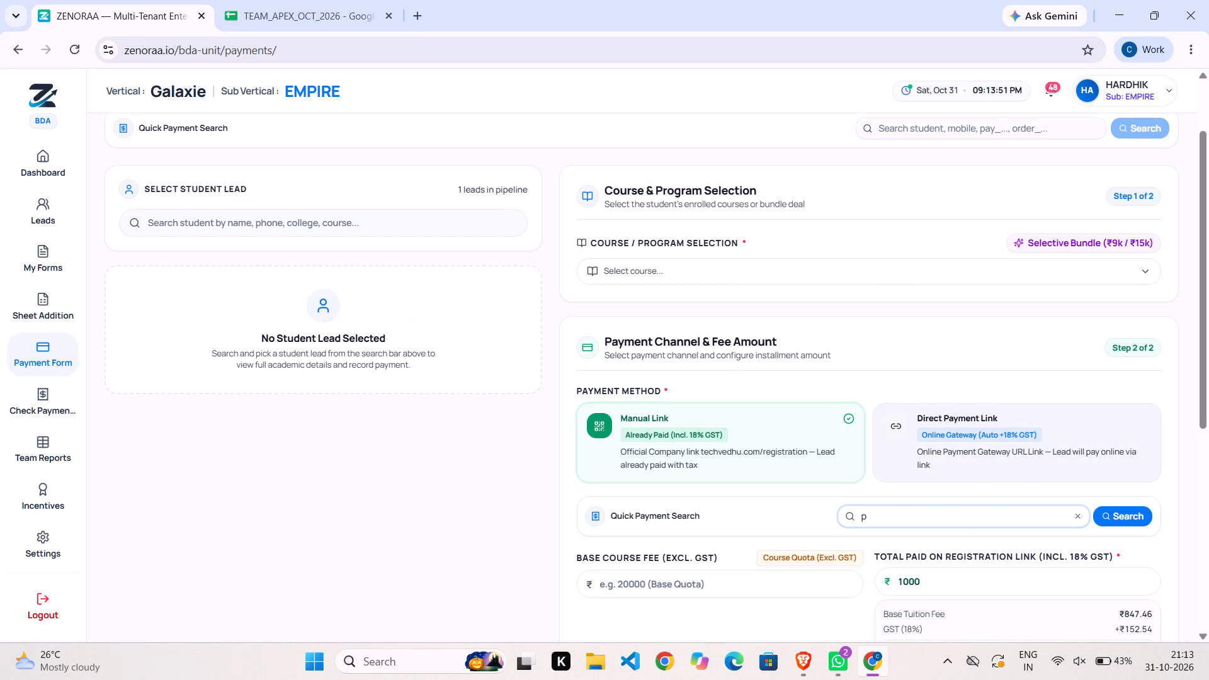
# Return to the TEAM_APEX_OCT_2026 sheet with the transaction IDs in column S.
pyautogui.click(340, 13)
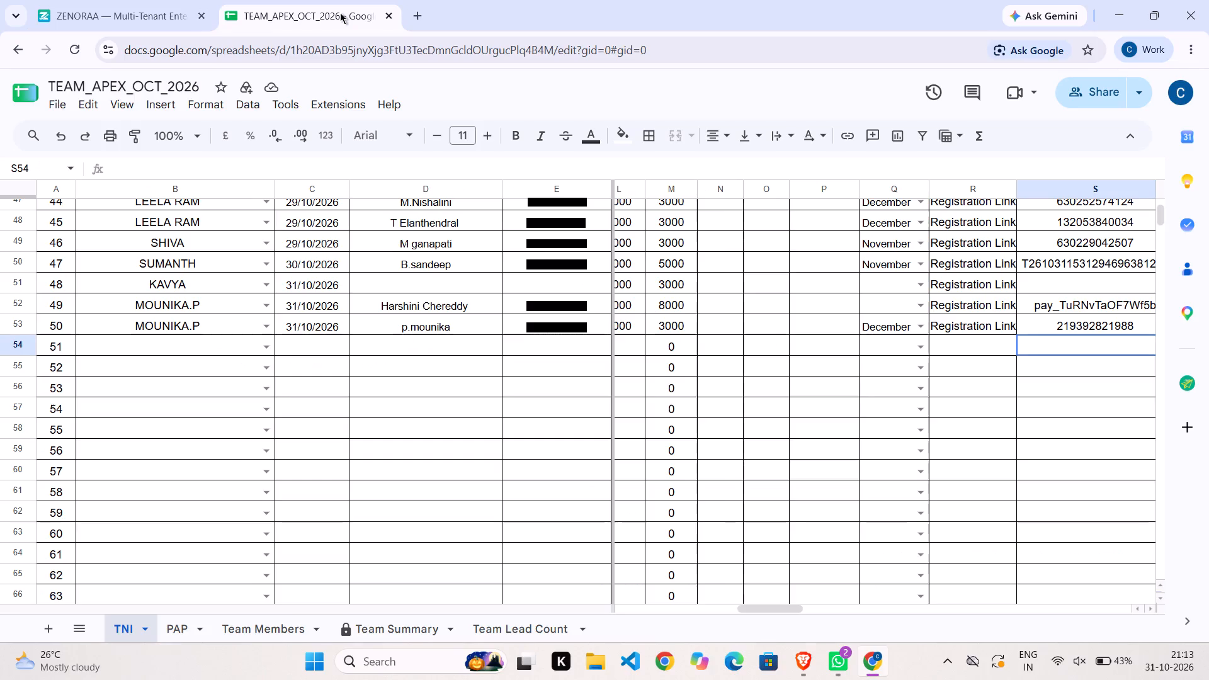
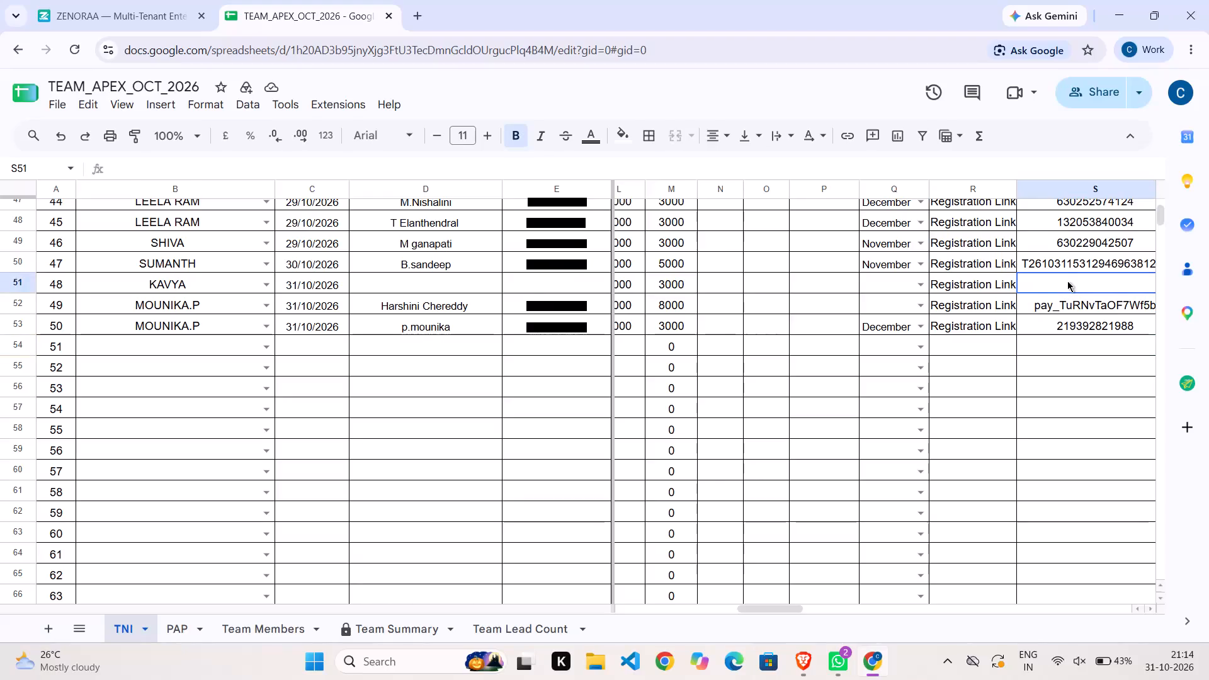
# Paste the copied payment ID into cell S51 of KAVYA's 31/10/2026 row and remove its bold formatting.
pyautogui.hotkey('ctrl', 'v')
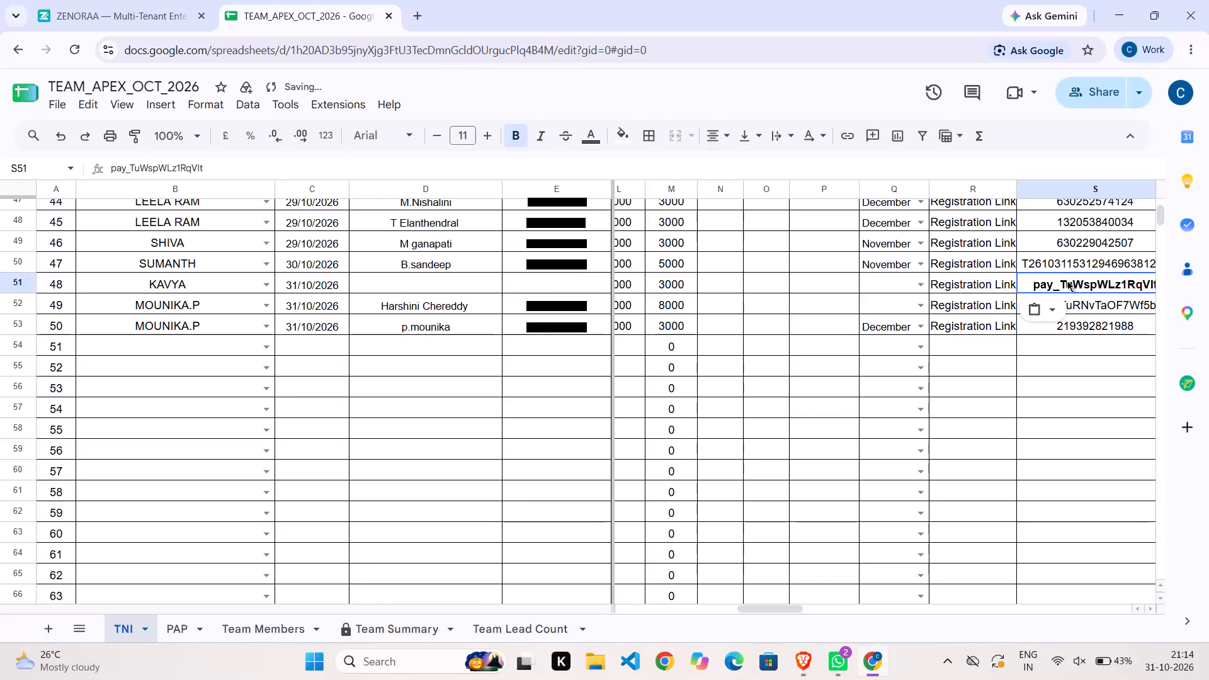
pyautogui.click(511, 134)
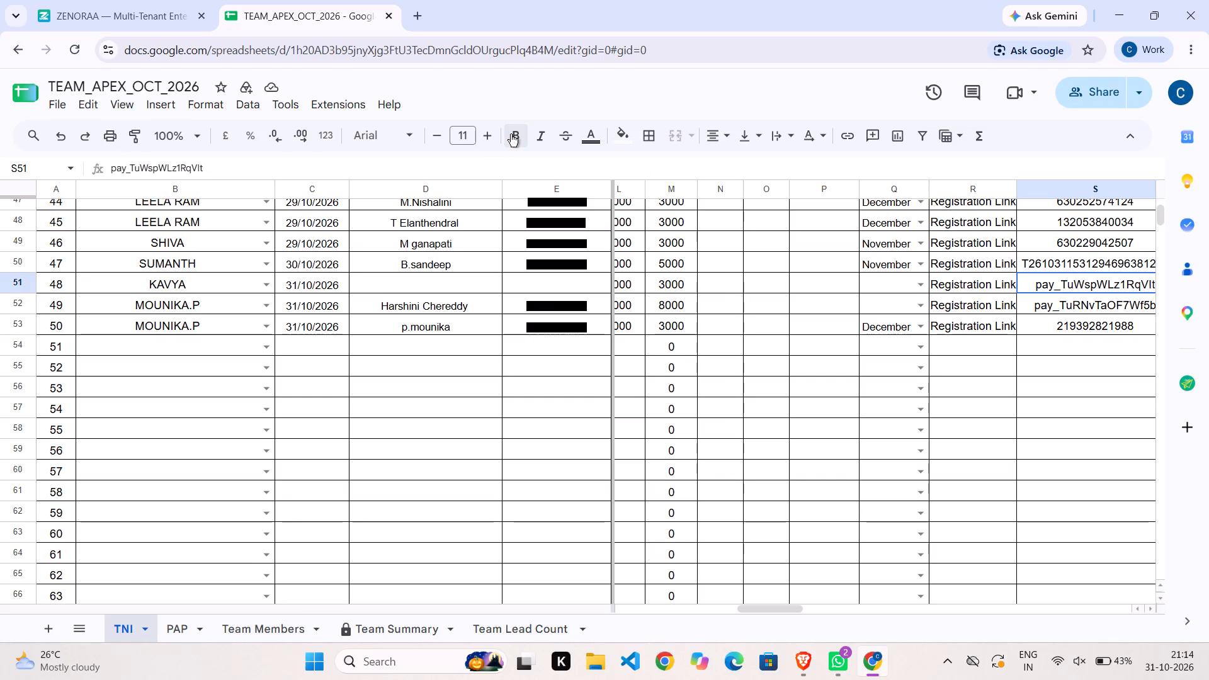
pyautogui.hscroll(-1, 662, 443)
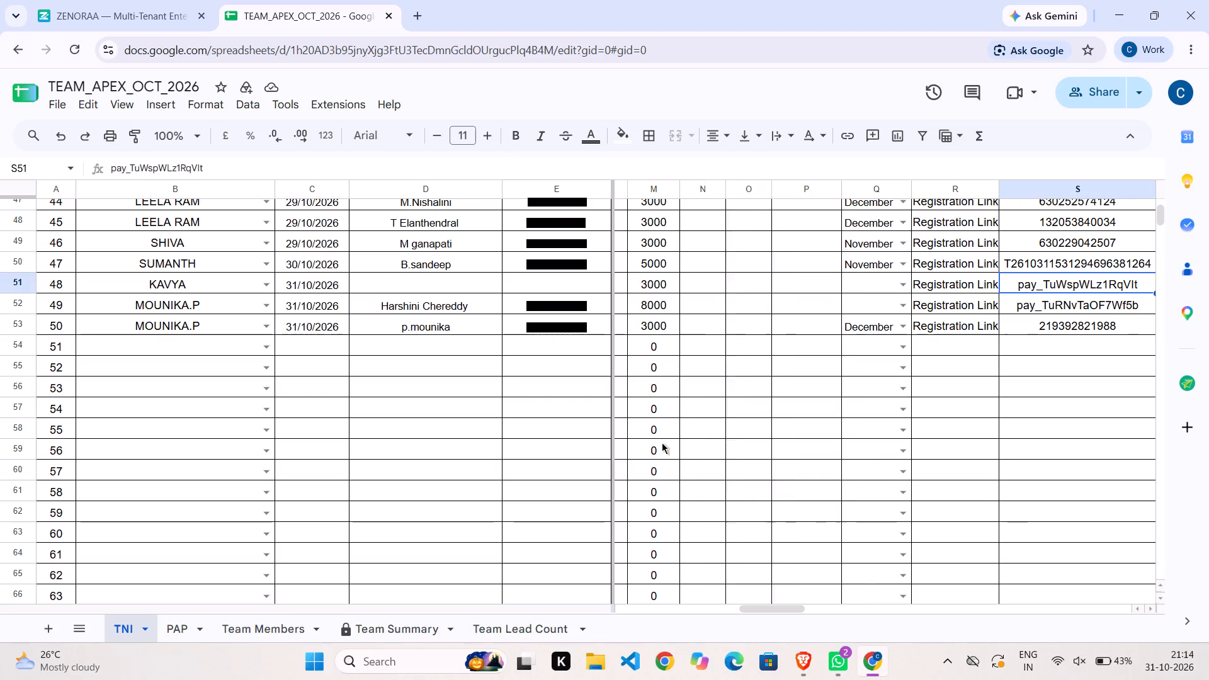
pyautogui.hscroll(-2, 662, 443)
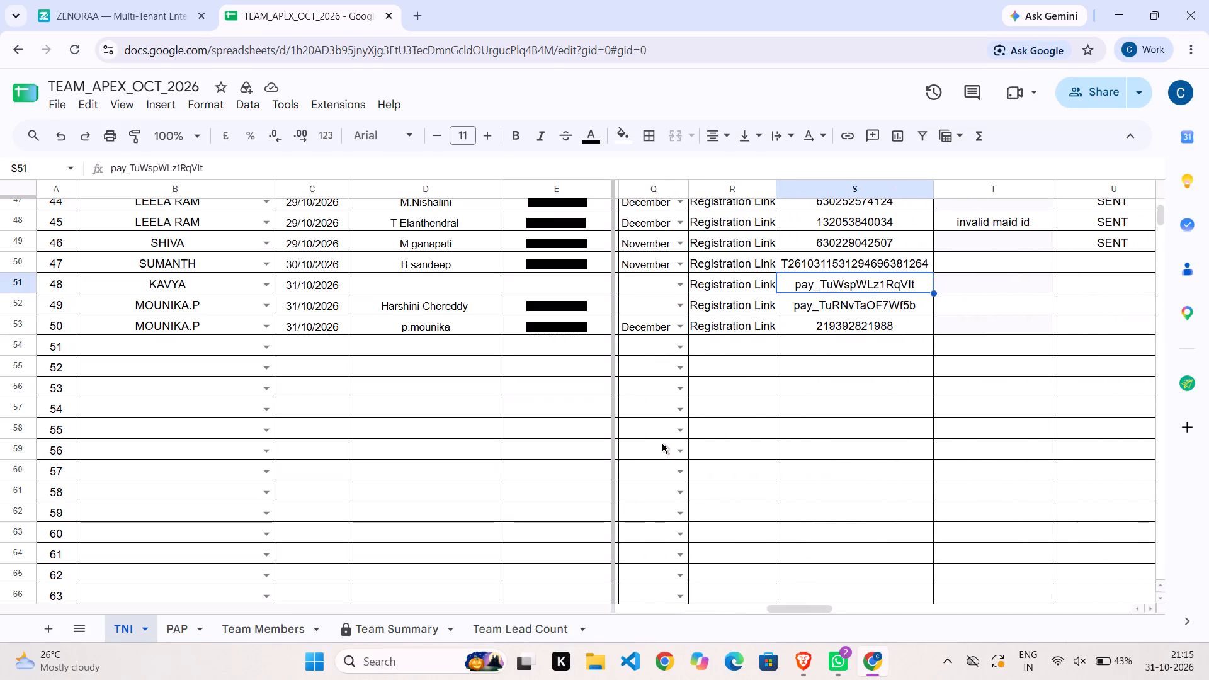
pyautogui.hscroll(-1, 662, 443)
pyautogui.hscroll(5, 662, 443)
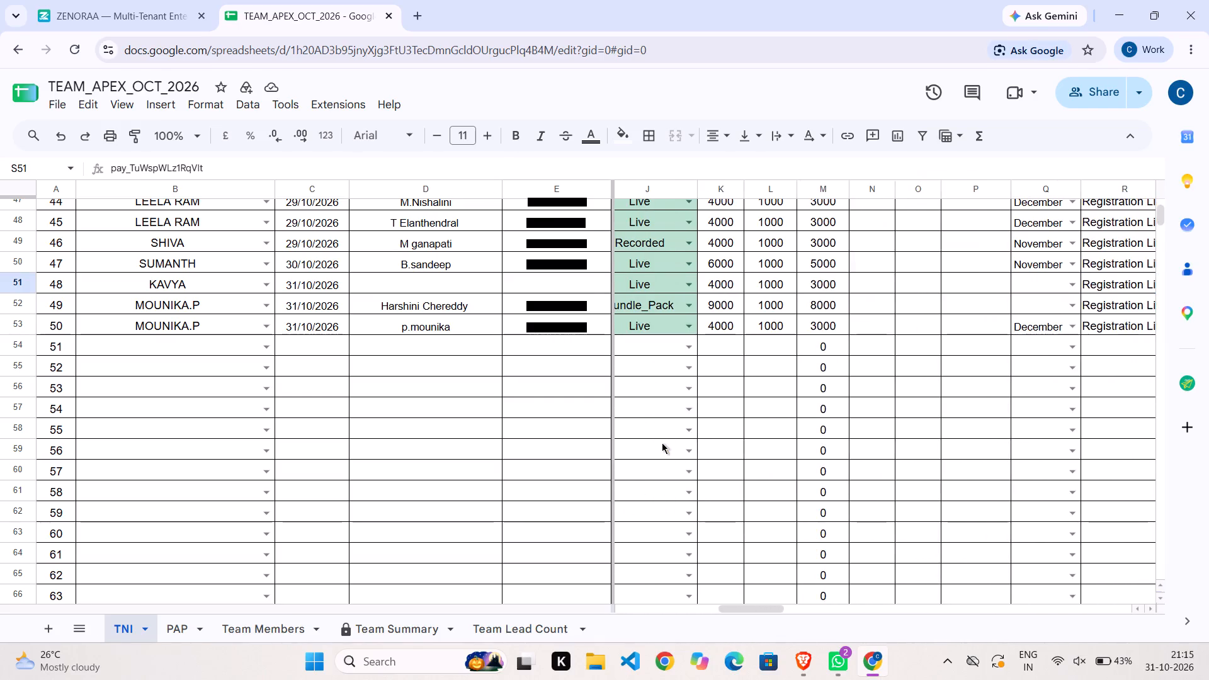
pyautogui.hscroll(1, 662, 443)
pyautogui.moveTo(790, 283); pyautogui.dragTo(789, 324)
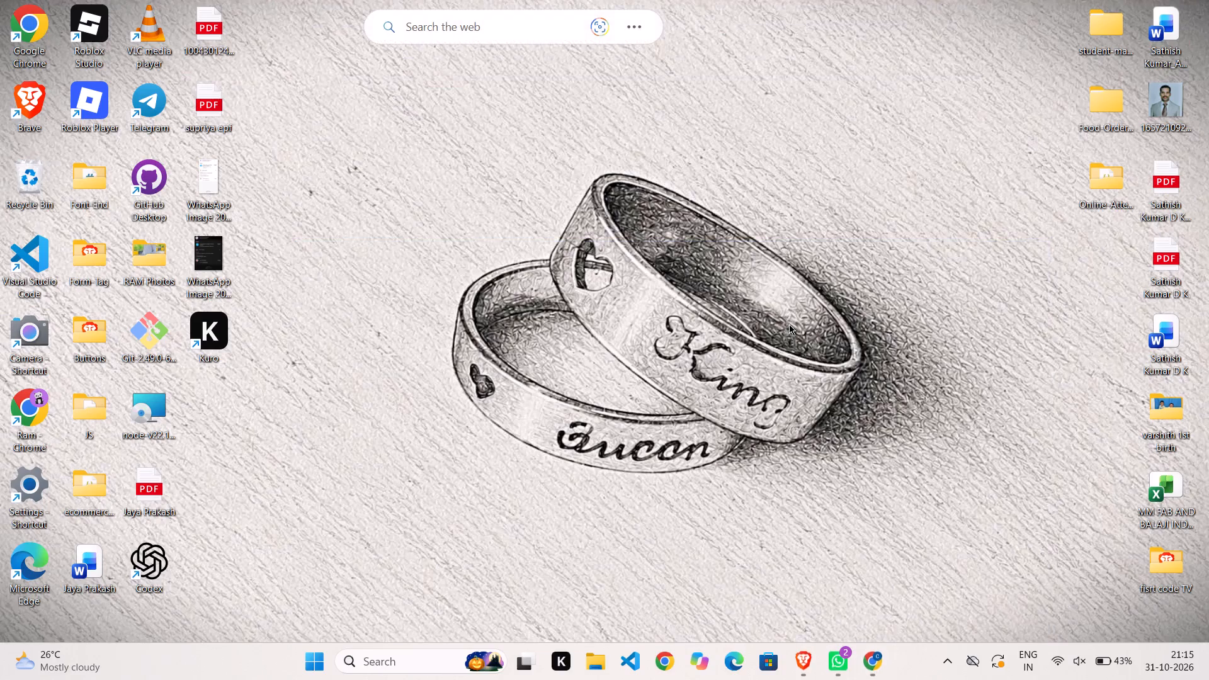
# Close the Edge desktop search bar and put the computer into Sleep mode through the Shut Down Windows dialog.
pyautogui.hotkey('alt', 'F4')
pyautogui.hotkey('alt', 'F4')
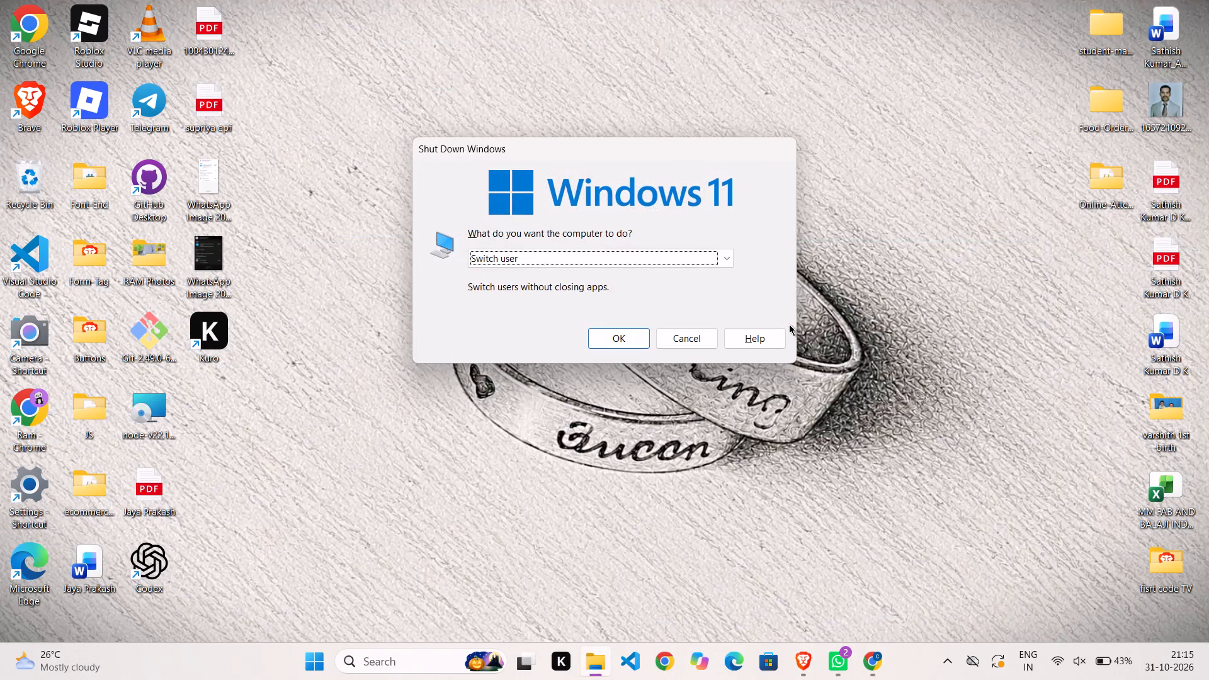
pyautogui.press('Down')
pyautogui.press('Down')
pyautogui.press('Return')
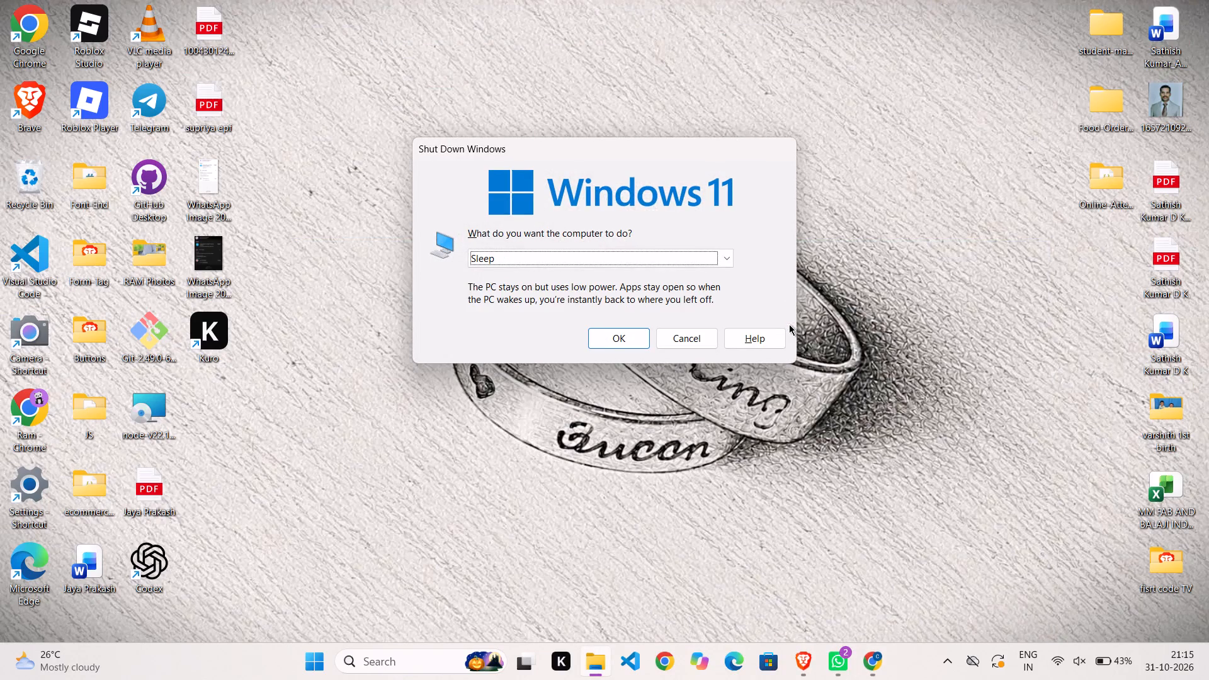
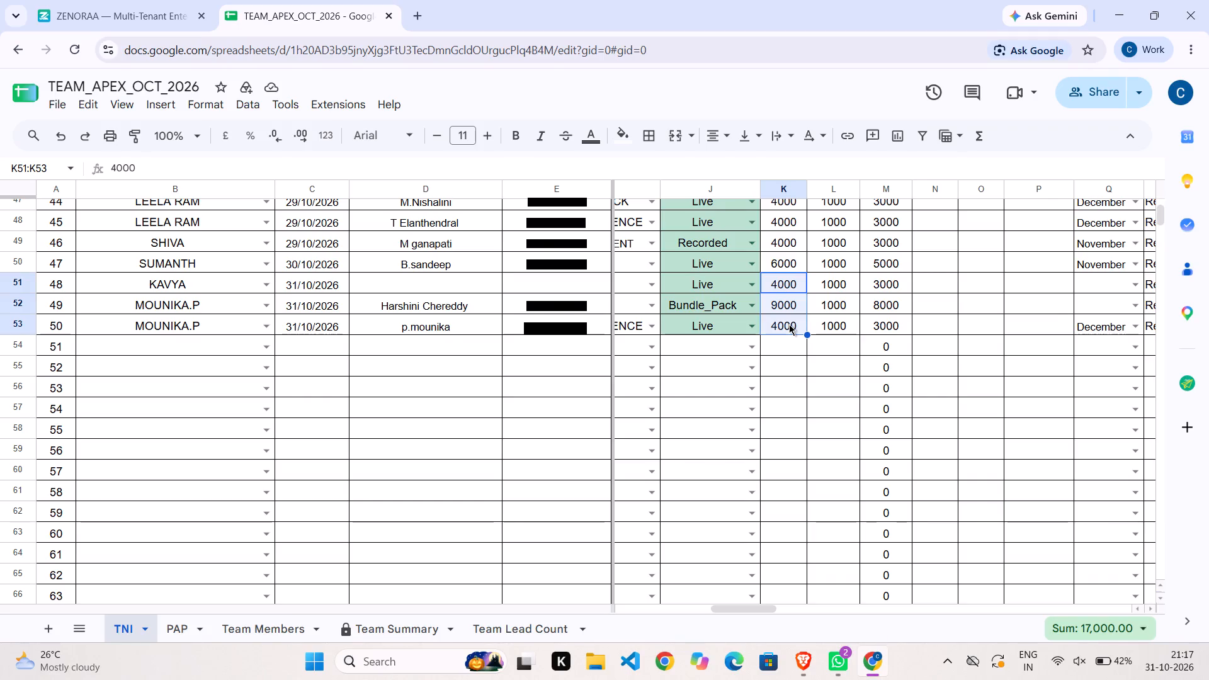
# Set the month in cell Q51 of KAVYA's 31/10/2026 row to November.
pyautogui.click(569, 386)
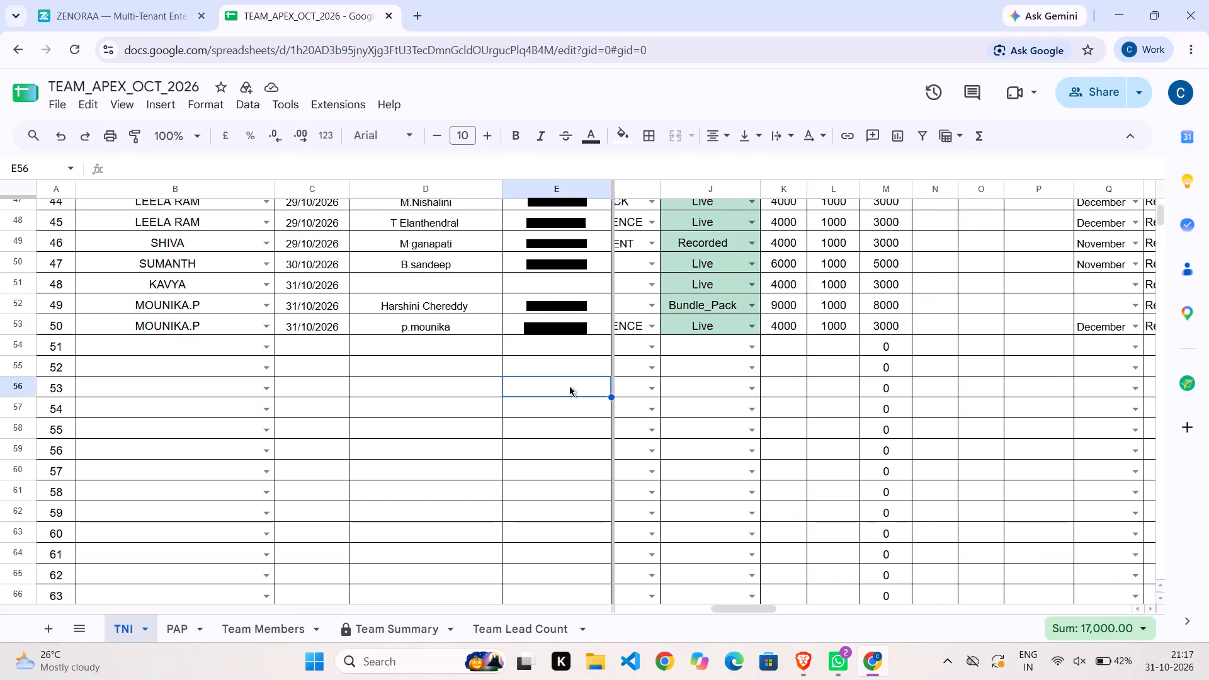
pyautogui.hscroll(9, 569, 386)
pyautogui.hscroll(-3, 569, 386)
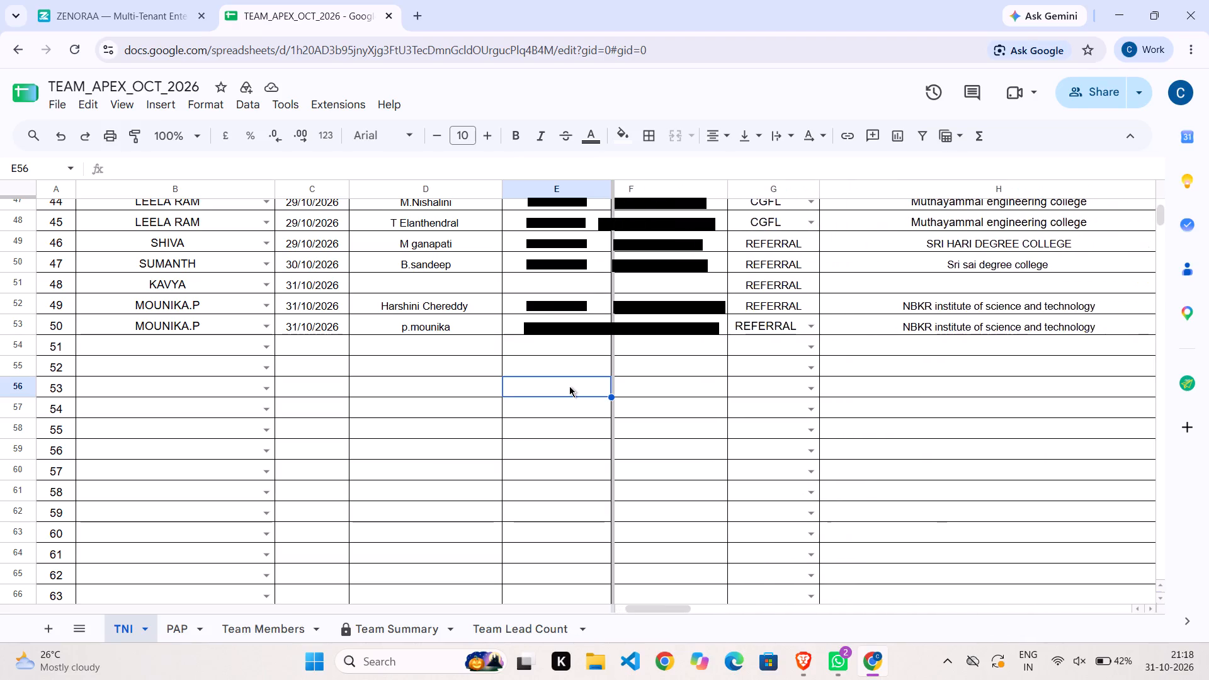
pyautogui.hscroll(-7, 569, 386)
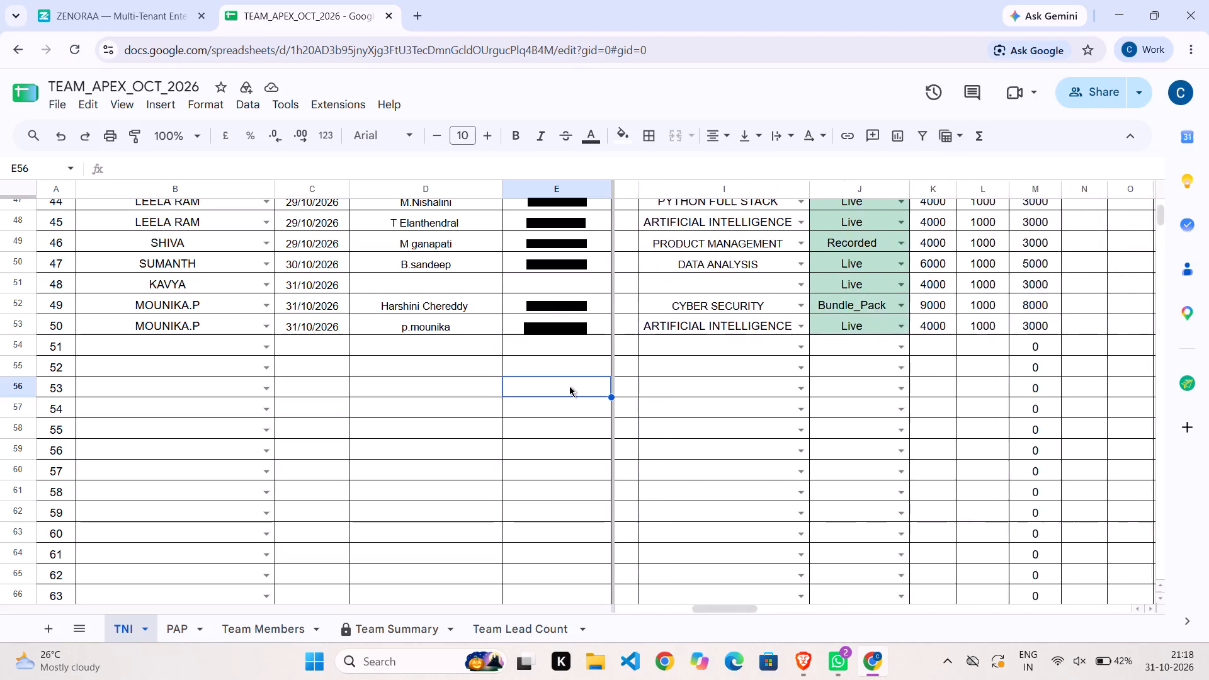
pyautogui.hscroll(-5, 569, 386)
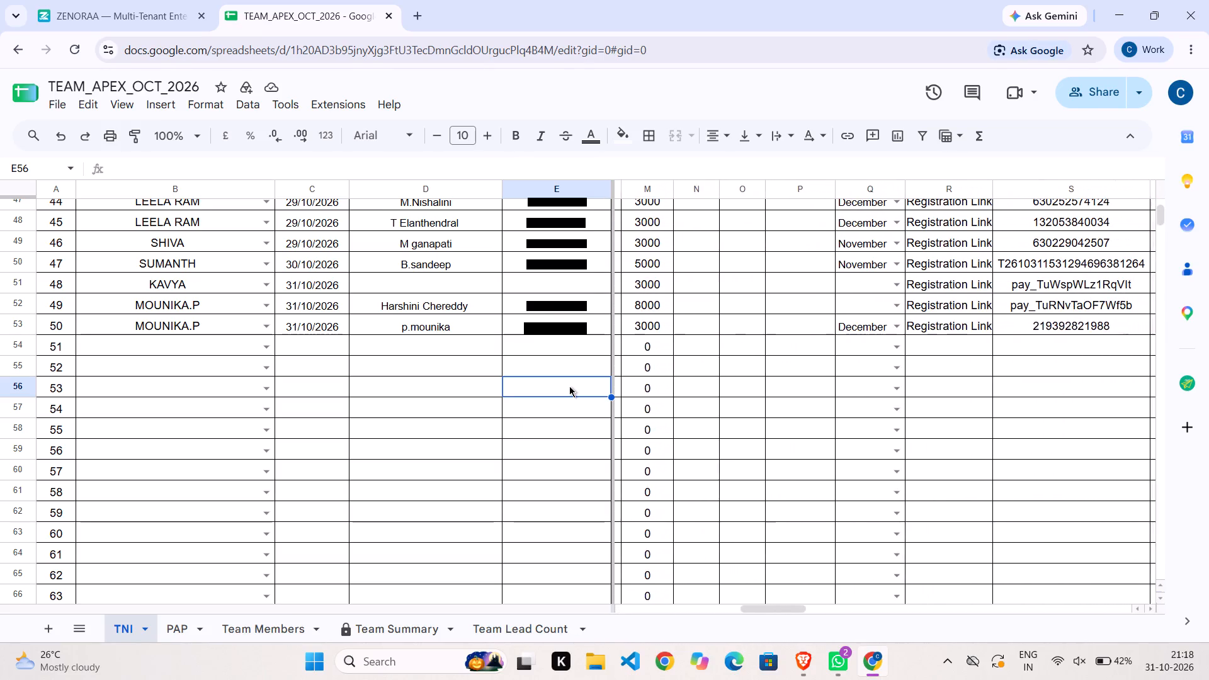
pyautogui.hscroll(-2, 569, 386)
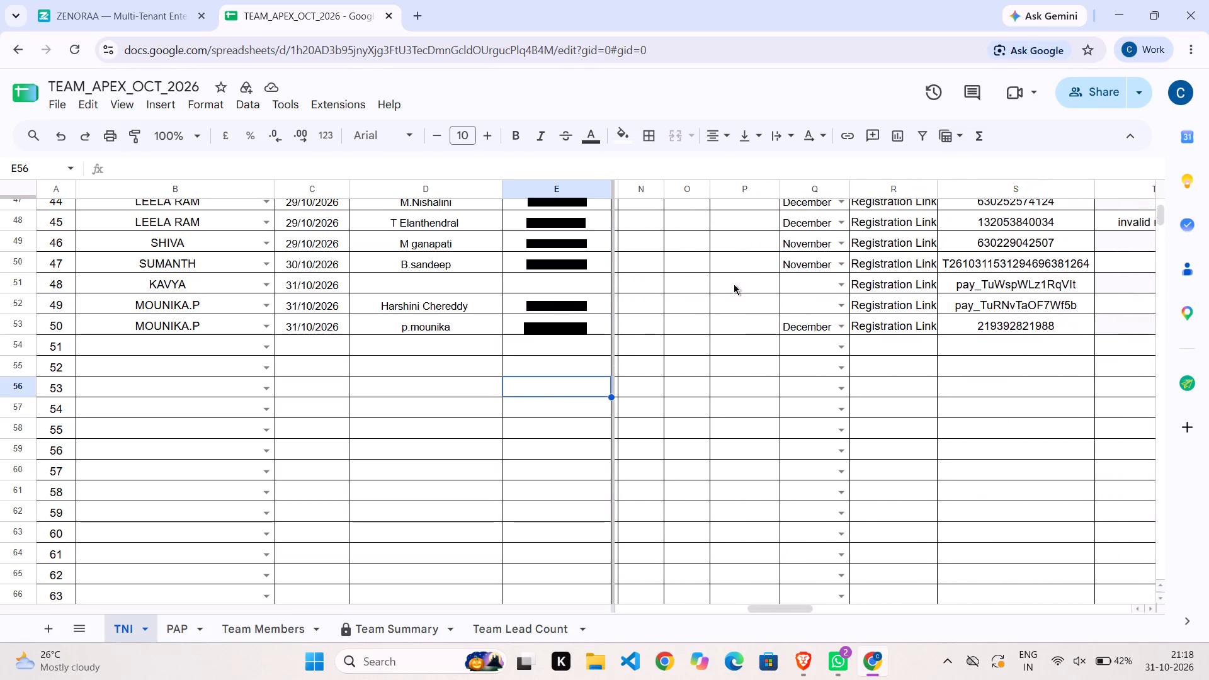
pyautogui.click(819, 288)
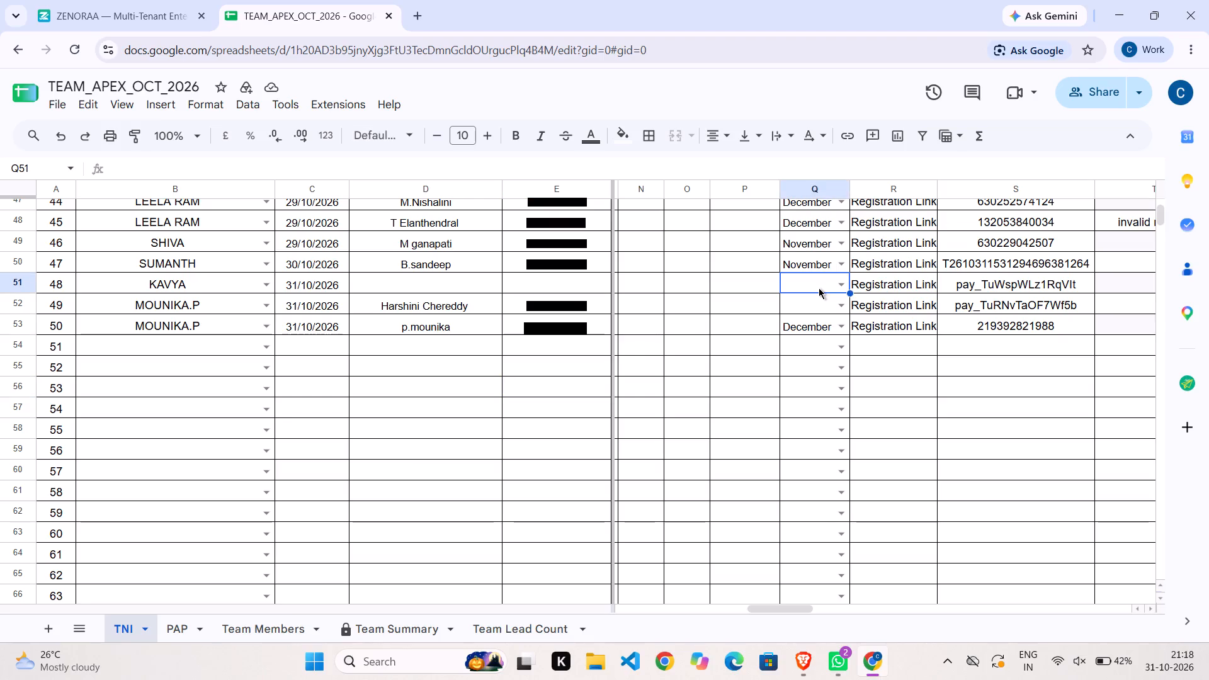
pyautogui.write('ni')
pyautogui.press('BackSpace')
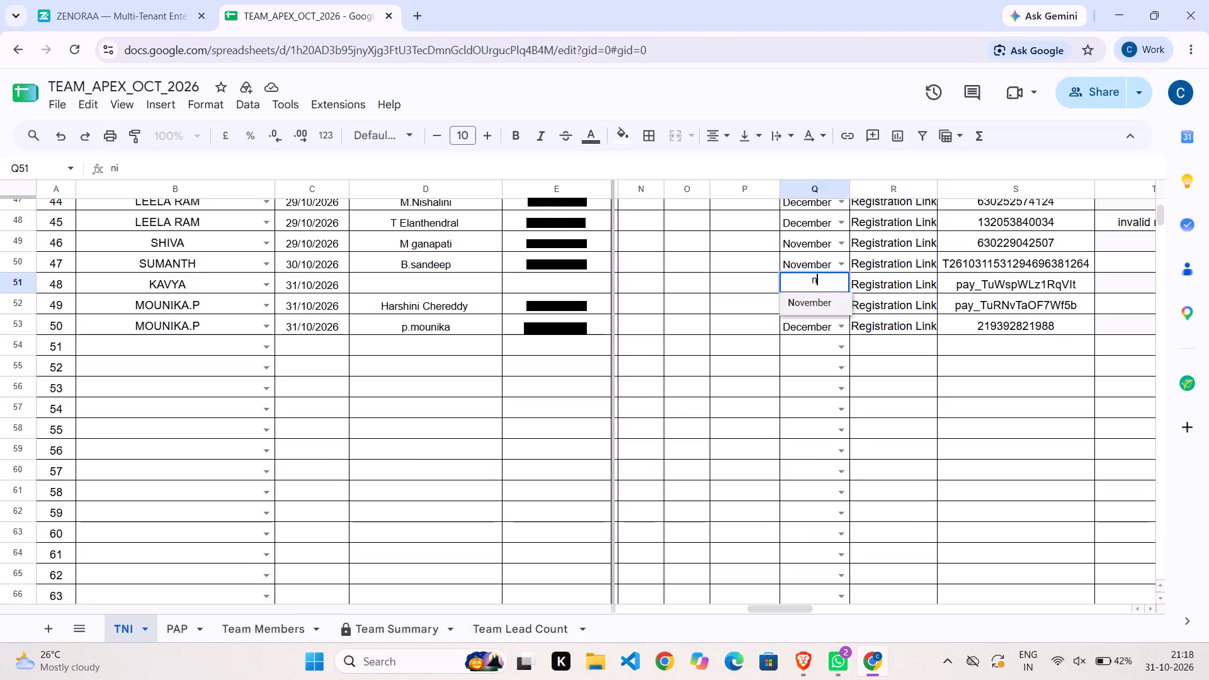
pyautogui.press('o')
pyautogui.press('Down')
pyautogui.press('Return')
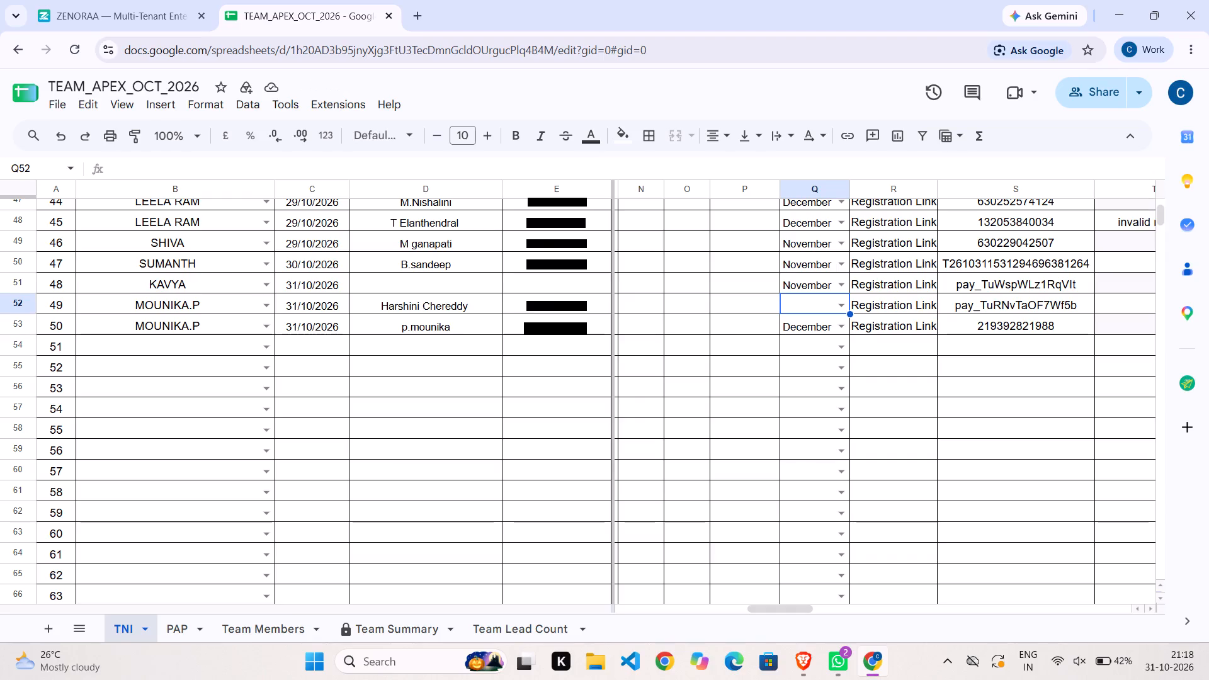
pyautogui.press('Left')
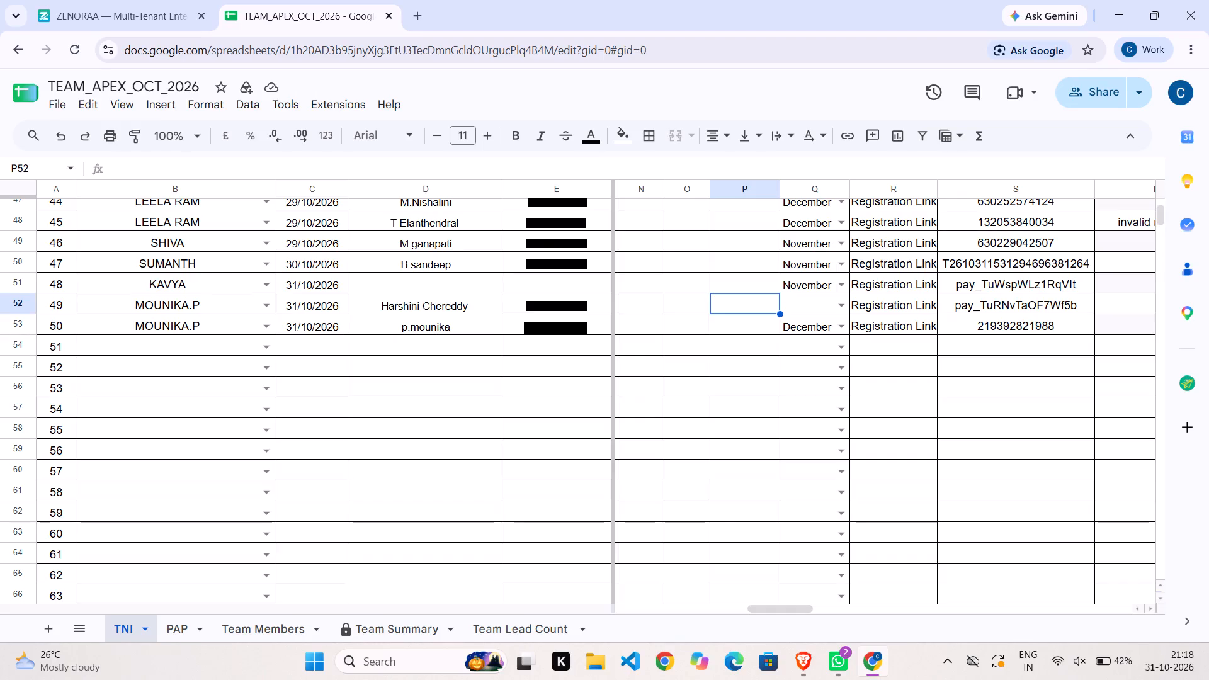
pyautogui.press('Right')
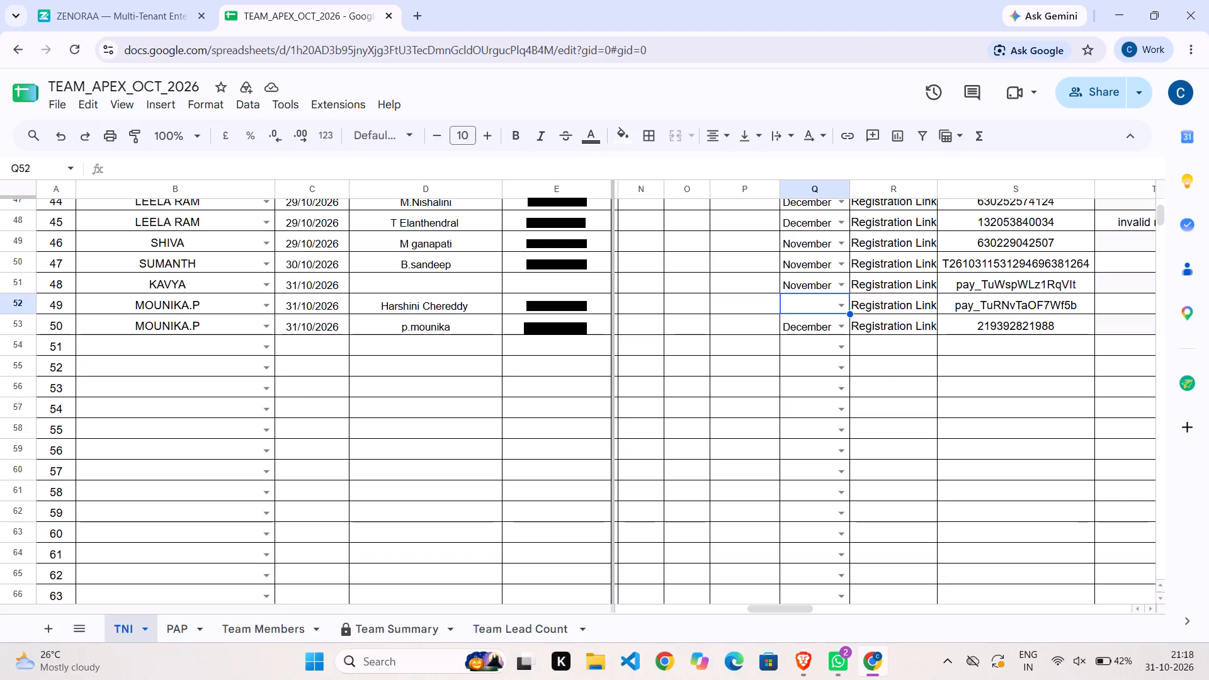
pyautogui.write('mar')
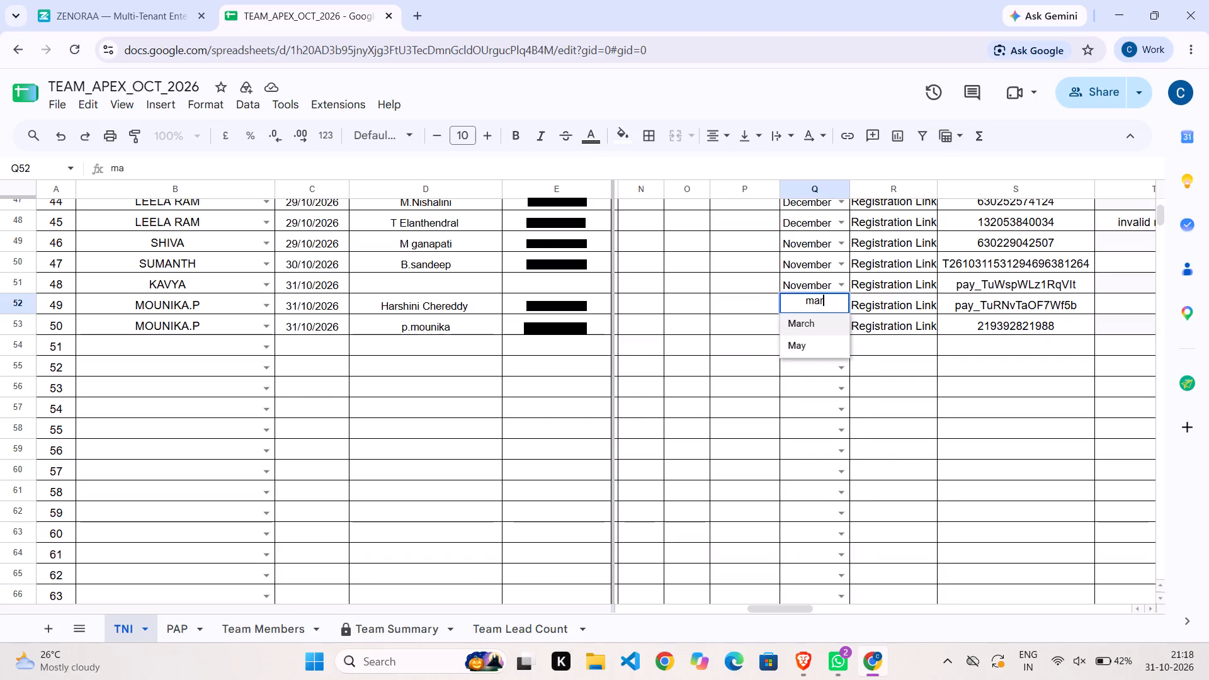
pyautogui.press('Down')
pyautogui.press('Return')
# Review the entries across row 52, from the student's contact details through the fees, month and payment ID to the status column.
pyautogui.press('Up')
pyautogui.press('Left')
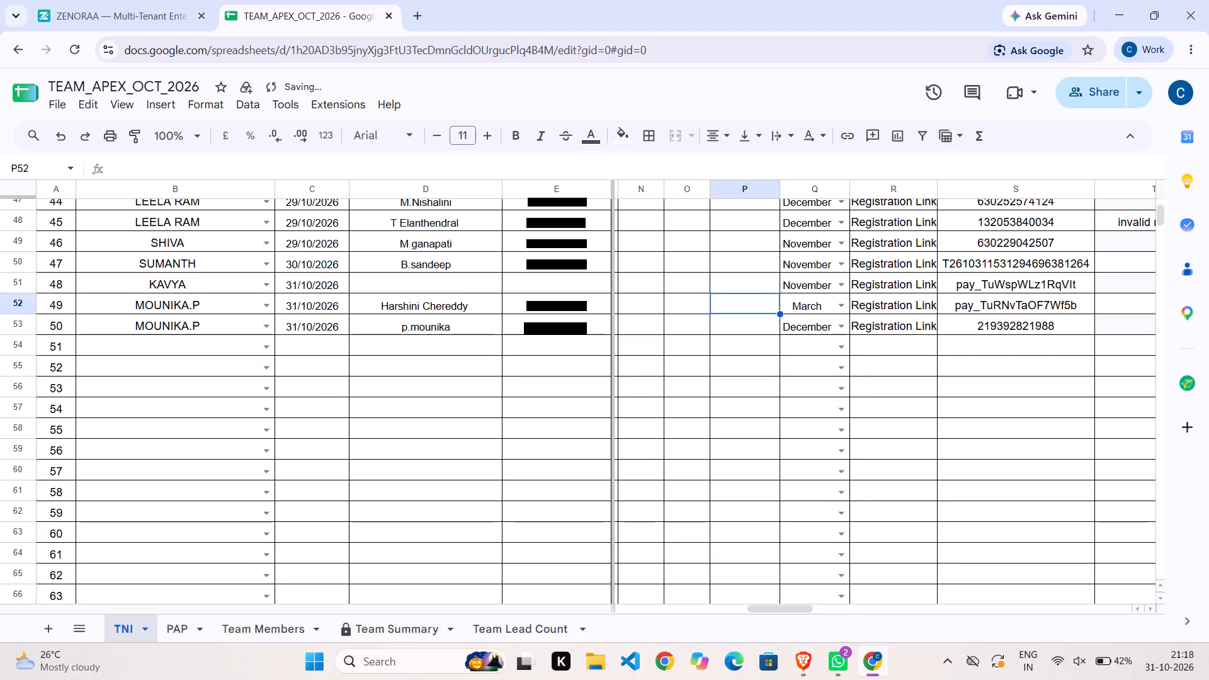
pyautogui.press('Left')
pyautogui.press('Left')
pyautogui.press('Left')
pyautogui.press('Left')
pyautogui.press('Left')
pyautogui.press('Left')
pyautogui.press('Left')
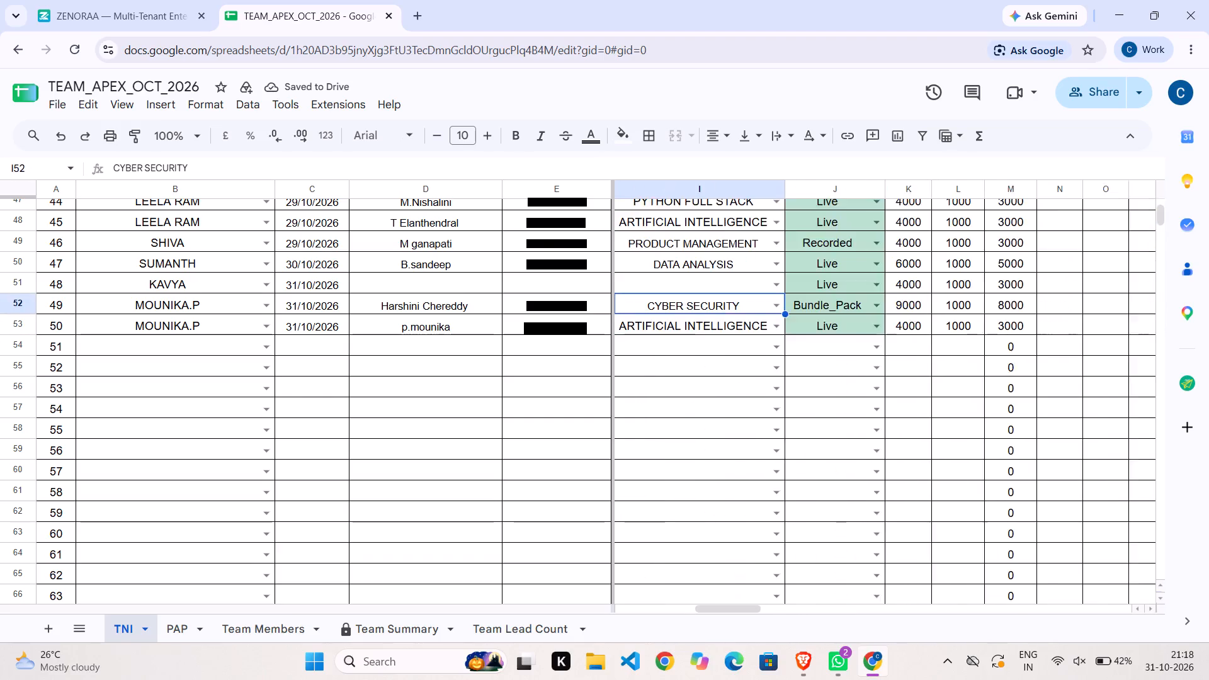
pyautogui.press('Left')
pyautogui.press('Left')
pyautogui.press('Left')
pyautogui.press('Left')
pyautogui.press('Left')
pyautogui.press('Right')
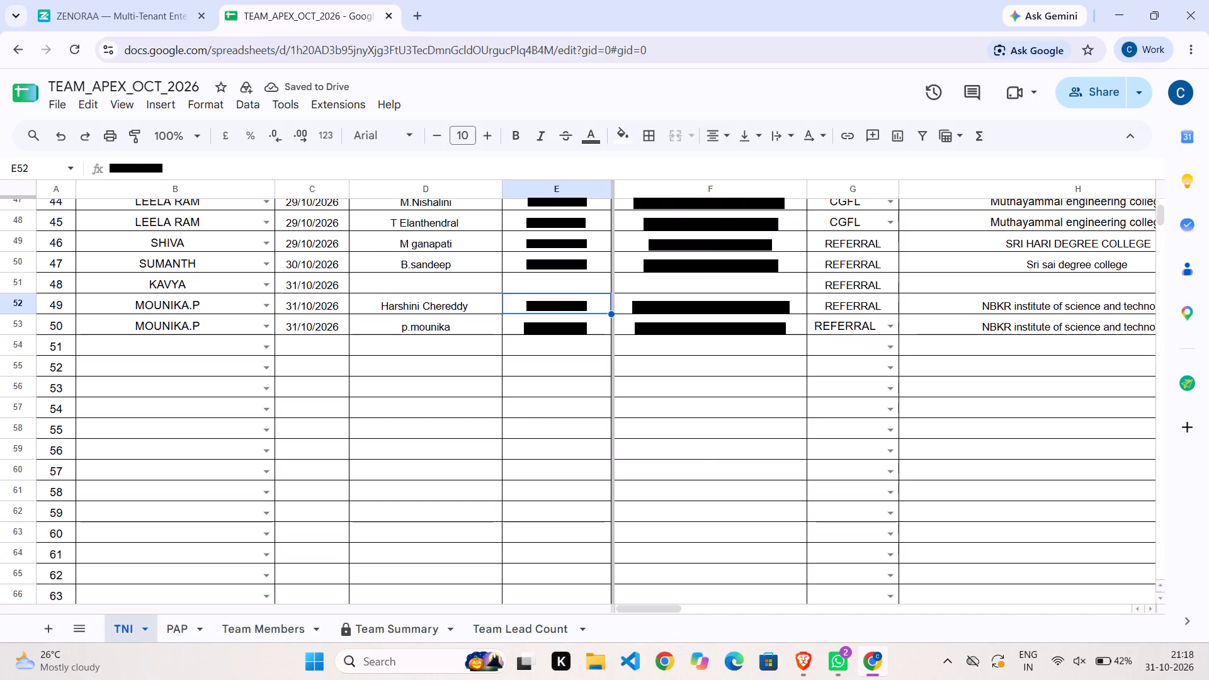
pyautogui.press('Right')
pyautogui.press('Right')
pyautogui.press('Right')
pyautogui.press('Right')
pyautogui.press('Right')
pyautogui.press('Right')
pyautogui.press('Right')
pyautogui.press('Right')
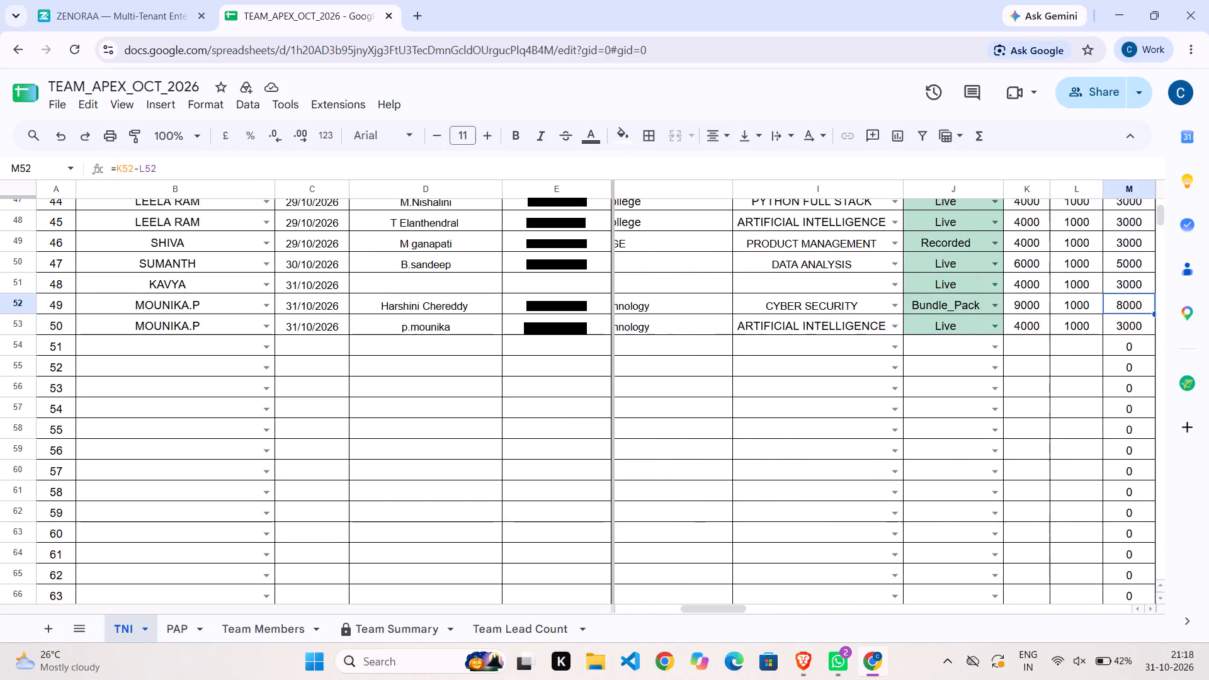
pyautogui.press('Right')
pyautogui.press('Right')
pyautogui.press('Right')
pyautogui.press('Right')
pyautogui.press('Right')
pyautogui.press('Right')
pyautogui.press('Right')
pyautogui.press('Right')
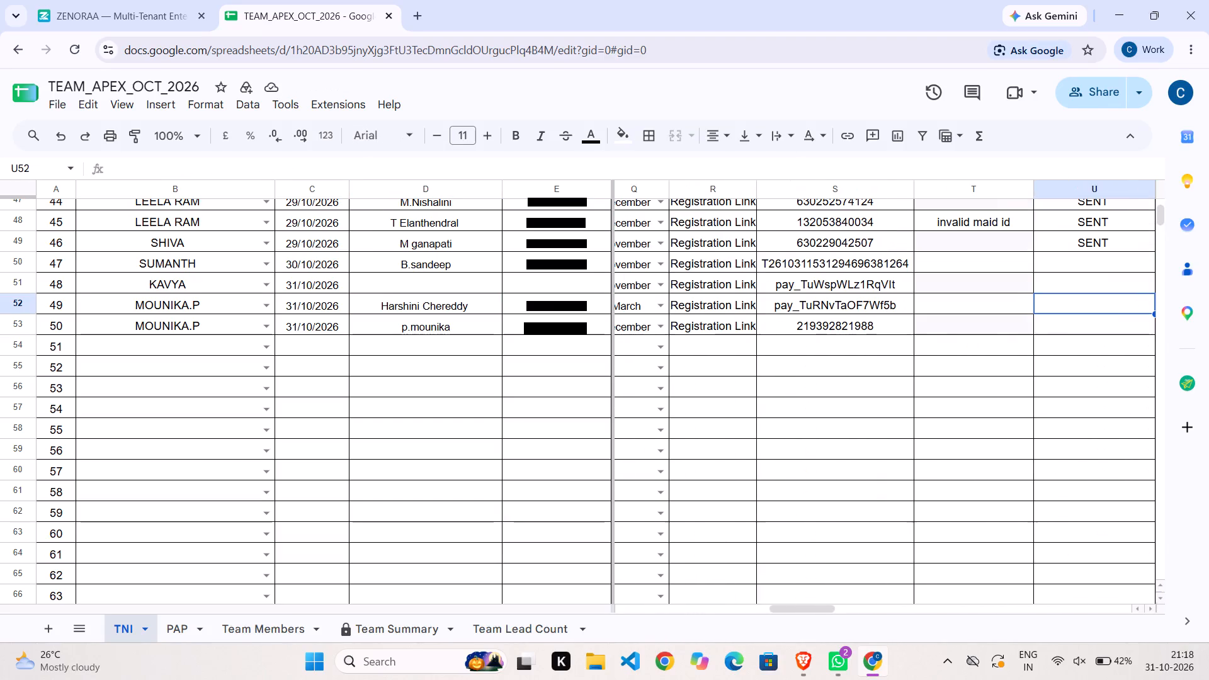
pyautogui.press('Left')
pyautogui.press('Left')
pyautogui.press('Left')
pyautogui.press('Left')
pyautogui.press('Left')
pyautogui.press('Left')
pyautogui.press('Left')
pyautogui.press('Left')
pyautogui.press('Left')
pyautogui.press('Left')
pyautogui.press('Left')
pyautogui.press('Left')
pyautogui.press('Left')
pyautogui.press('Left')
pyautogui.press('Left')
pyautogui.press('Left')
pyautogui.press('Left')
pyautogui.press('Left')
pyautogui.press('Left')
pyautogui.press('Left')
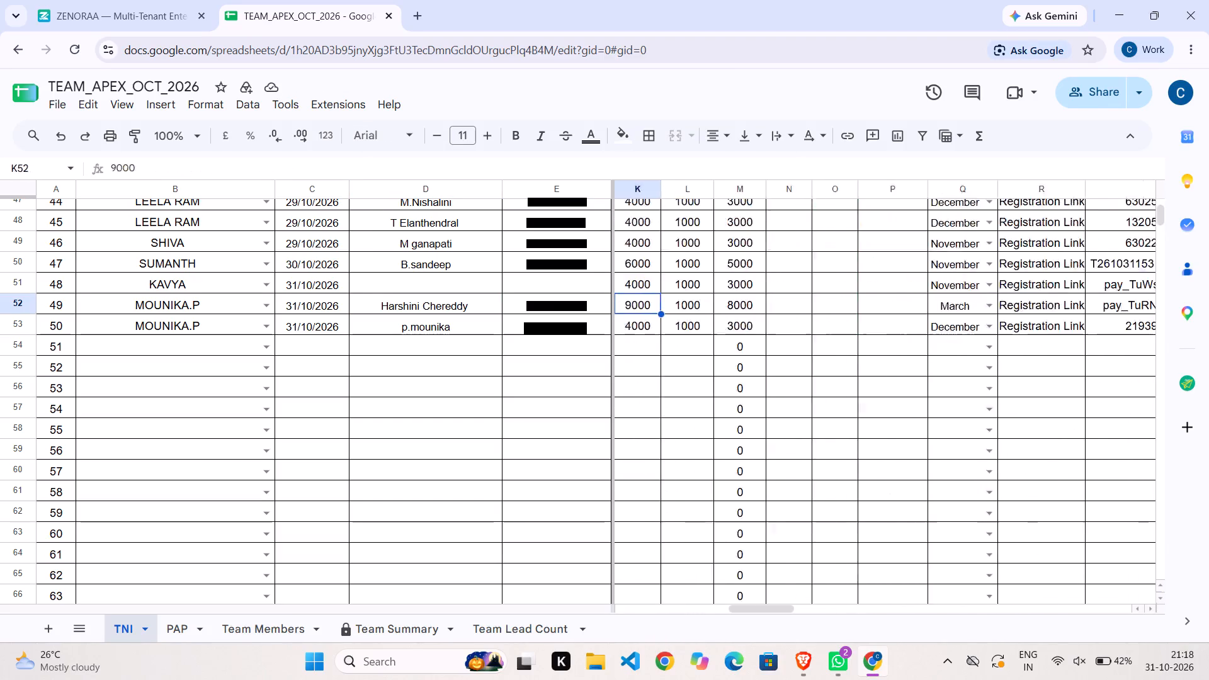
pyautogui.press('Right')
pyautogui.press('Right')
pyautogui.press('Right')
pyautogui.press('Right')
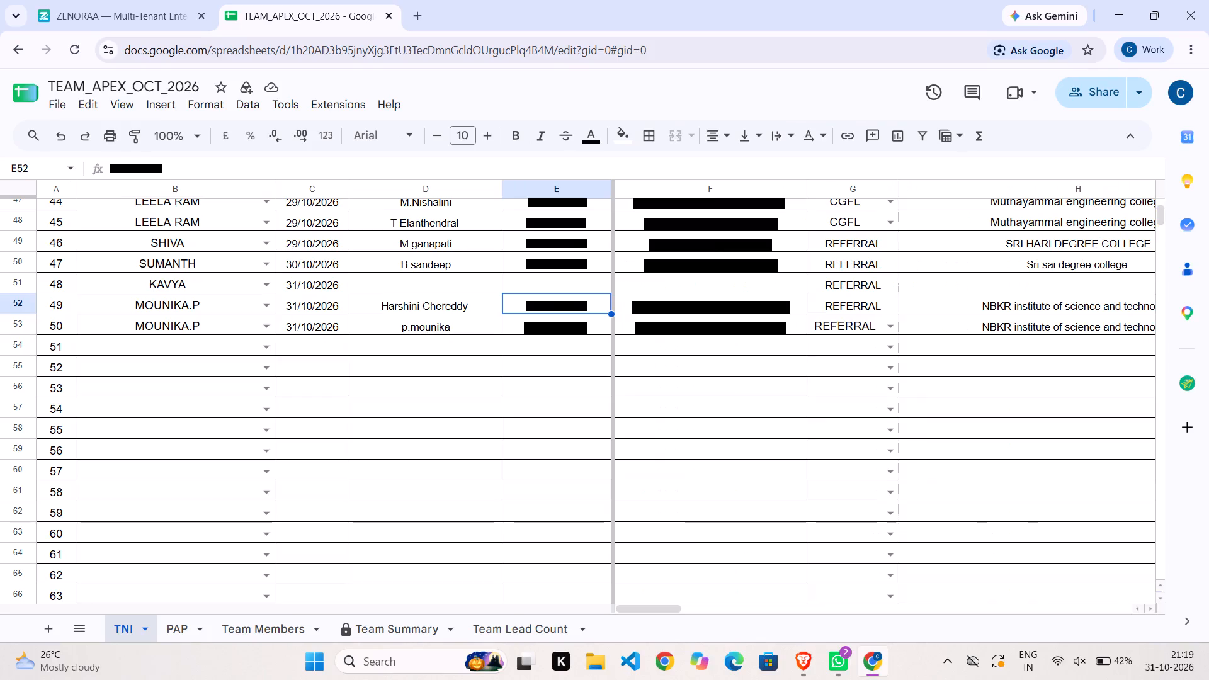
# Switch to WhatsApp.
pyautogui.hotkey('alt', 'Tab')
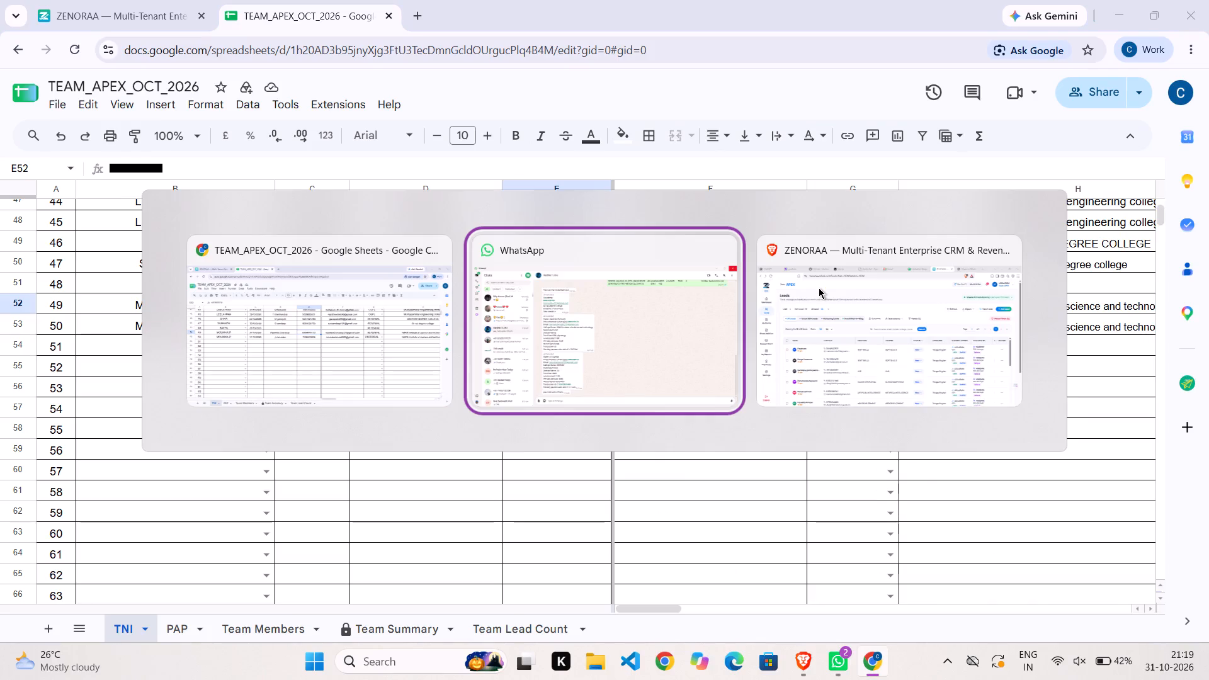
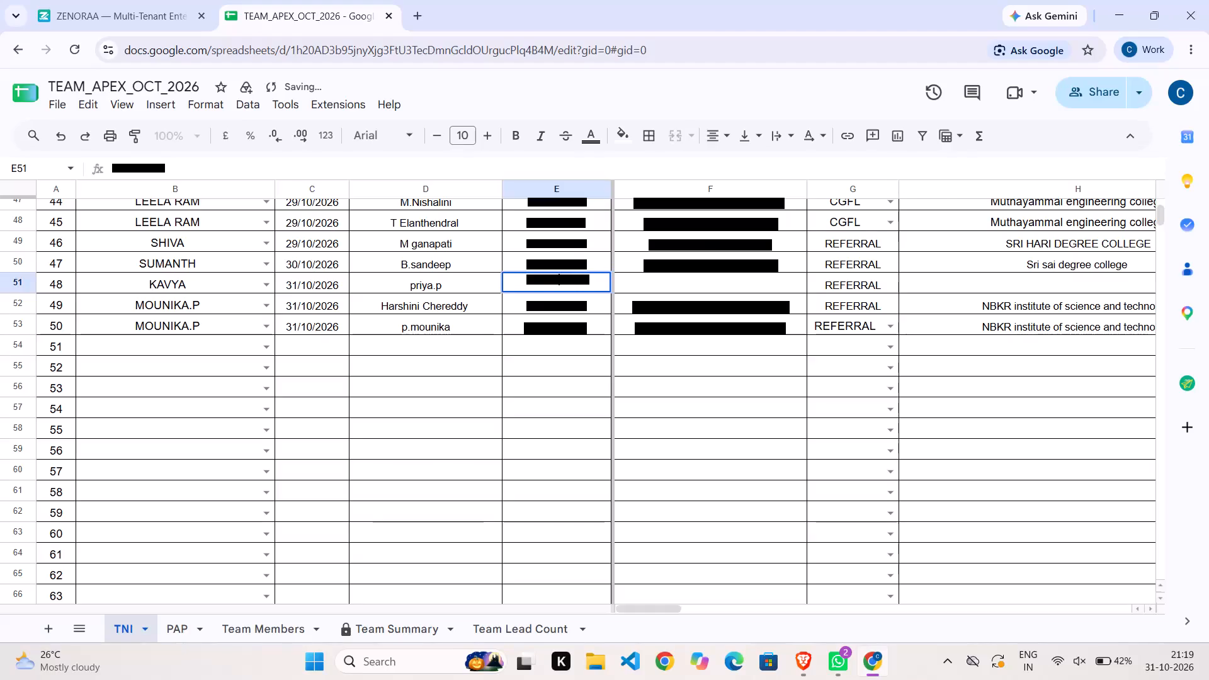
# Delete one character from the contact entry in cell E51 of KAVYA's 31/10/2026 row and return to that row.
pyautogui.press('BackSpace')
pyautogui.press('Return')
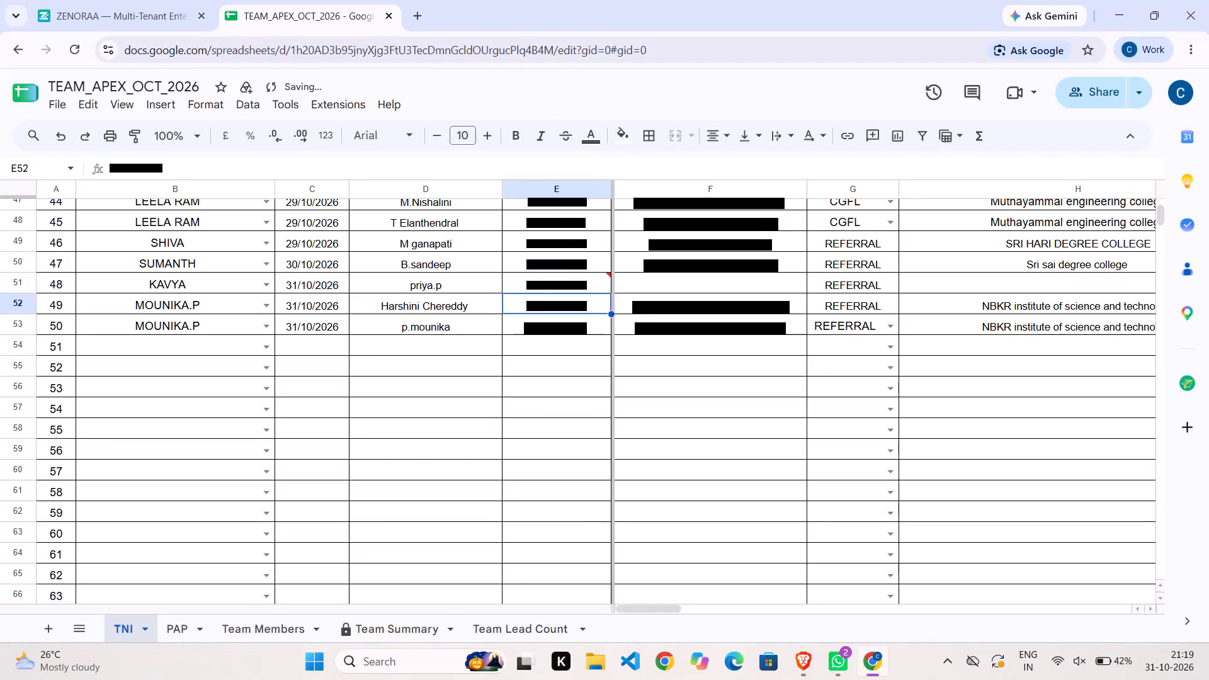
pyautogui.press('Up')
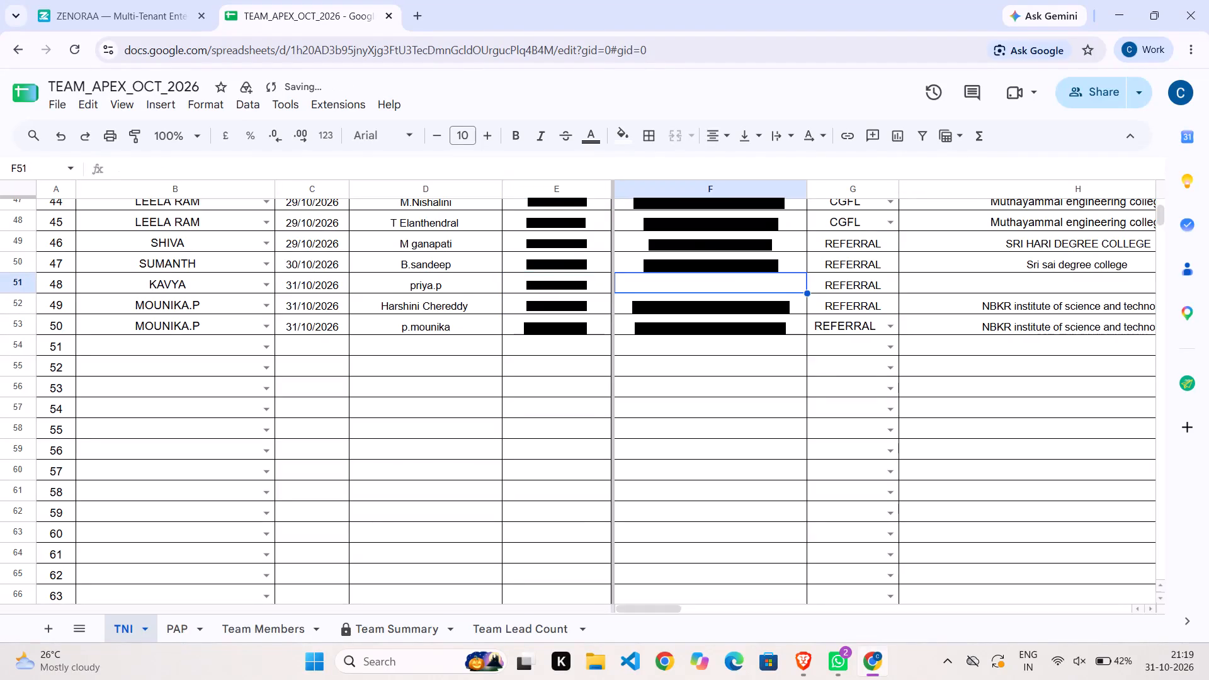
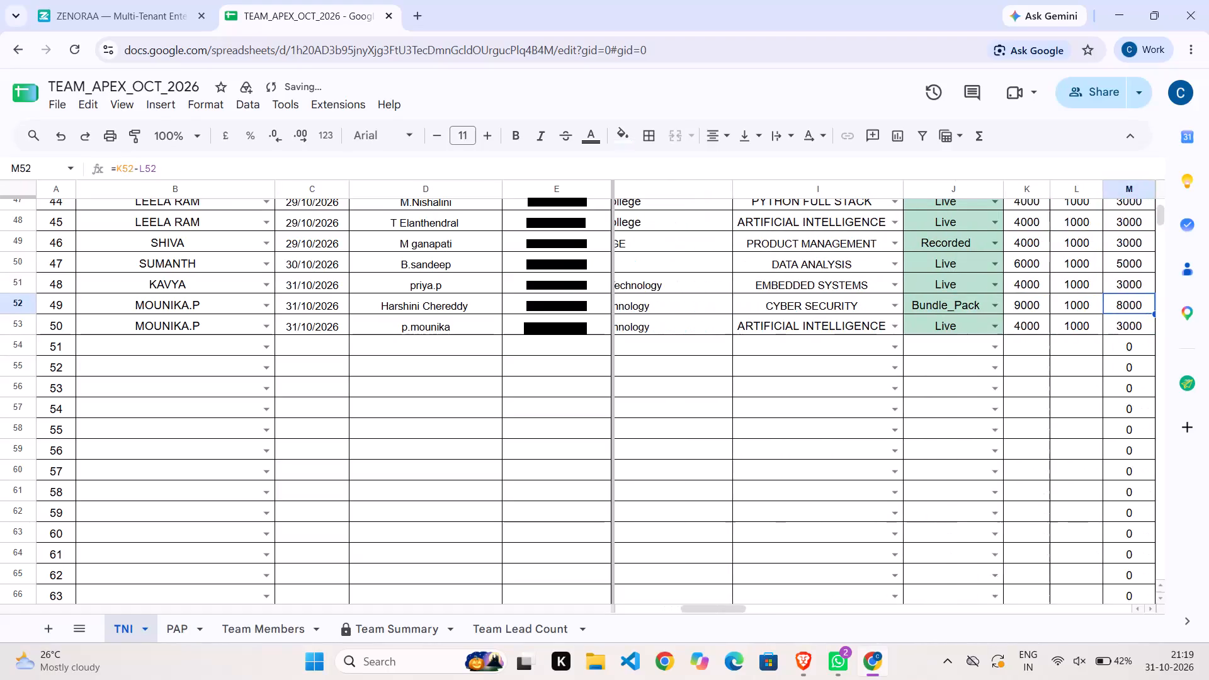
# Review row 52 across its college, course, fee and month columns, and check the student names in the last filled rows, 51 to 53.
pyautogui.press('Right')
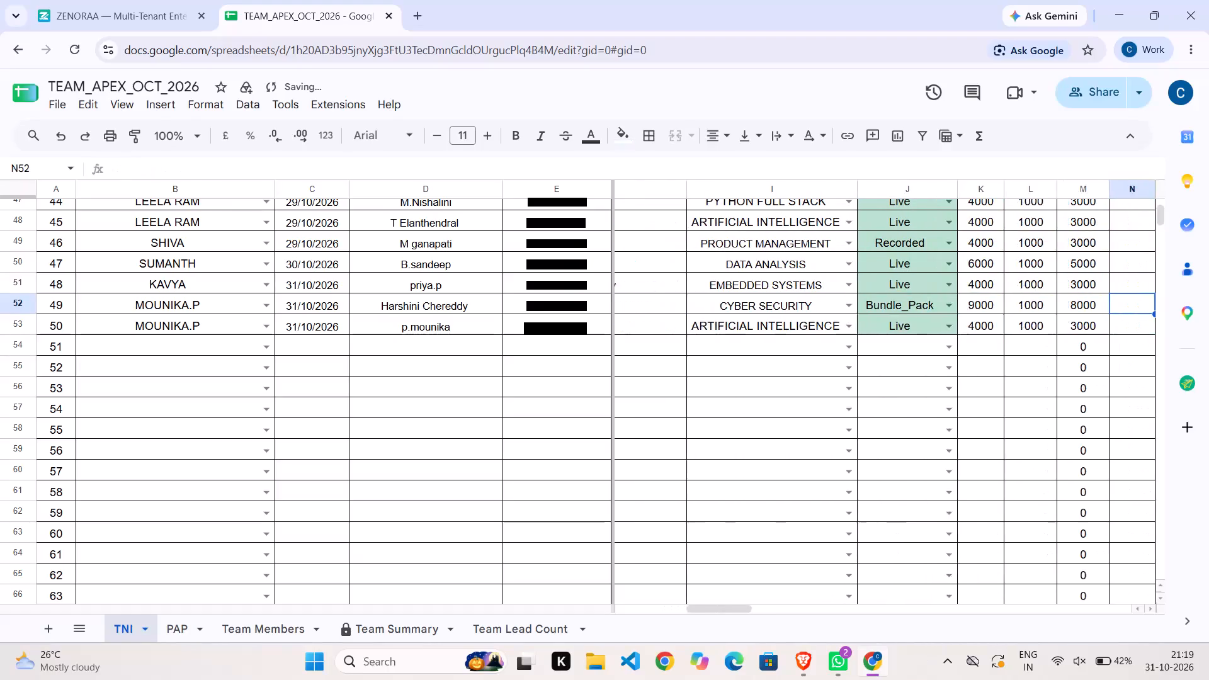
pyautogui.press('Right')
pyautogui.press('Right')
pyautogui.press('Right')
pyautogui.press('Right')
pyautogui.press('Right')
pyautogui.press('Right')
pyautogui.press('Left')
pyautogui.press('Left')
pyautogui.press('Left')
pyautogui.press('Left')
pyautogui.press('Left')
pyautogui.press('Left')
pyautogui.press('Left')
pyautogui.press('Left')
pyautogui.press('Left')
pyautogui.press('Left')
pyautogui.press('Left')
pyautogui.press('Left')
pyautogui.press('Left')
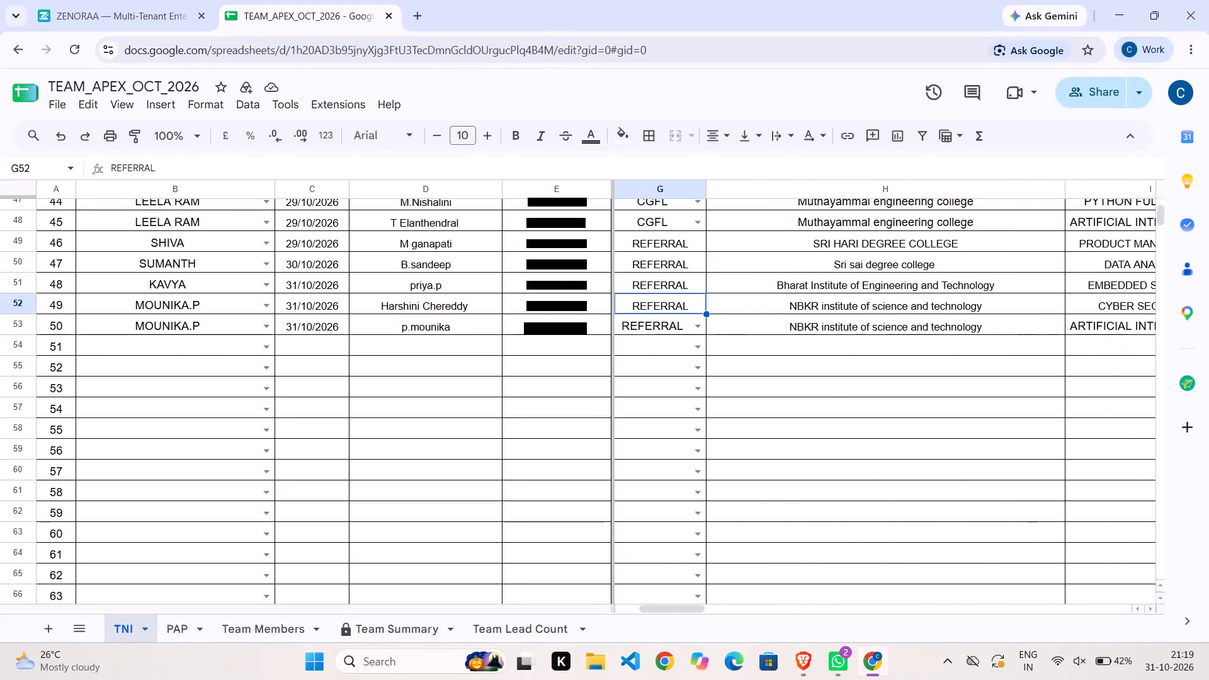
pyautogui.hscroll(-7, 918, 414)
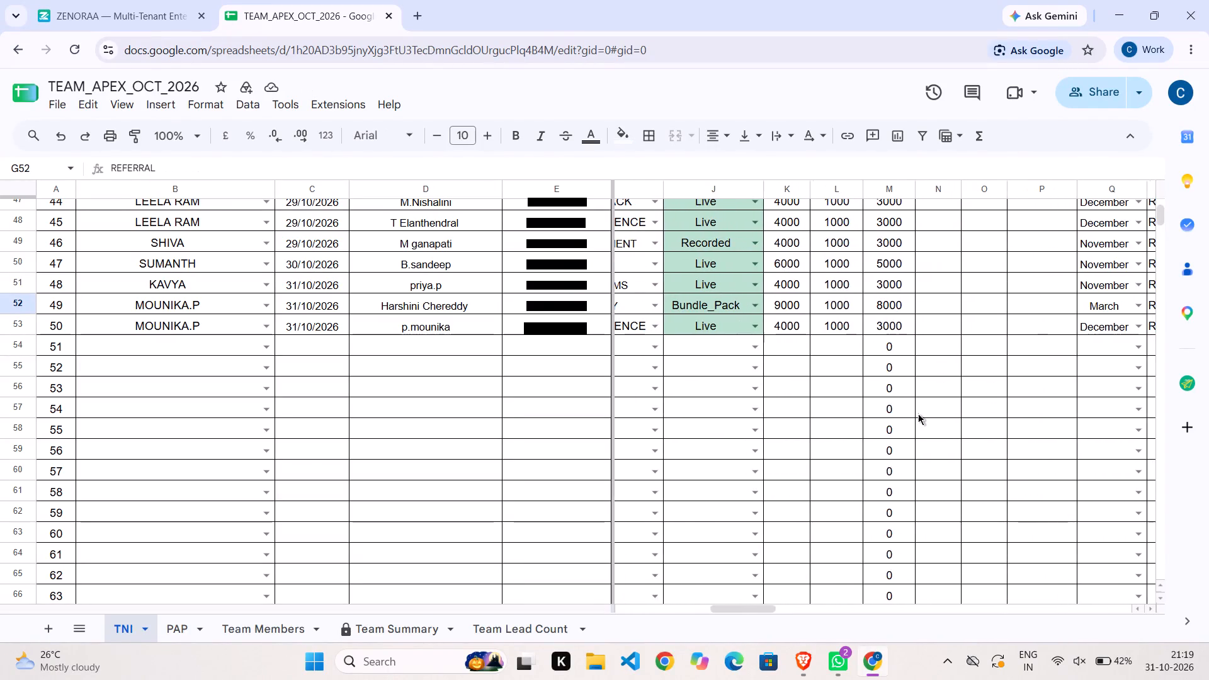
pyautogui.scroll(1, 918, 414)
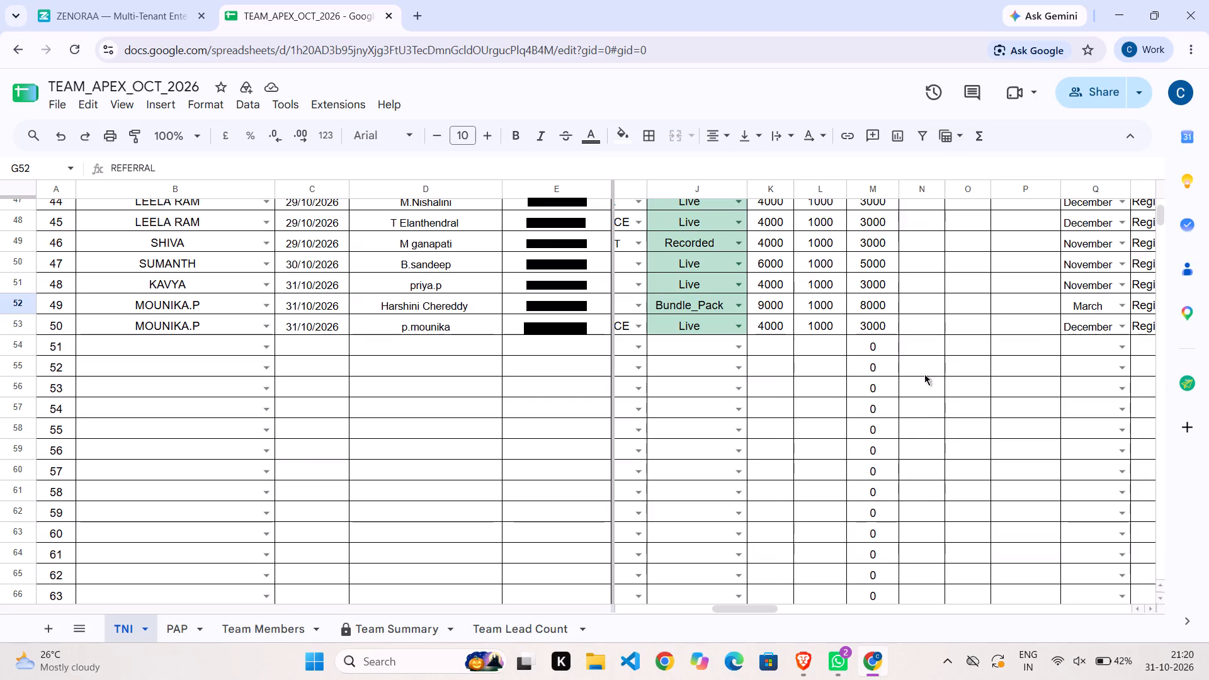
pyautogui.click(462, 288)
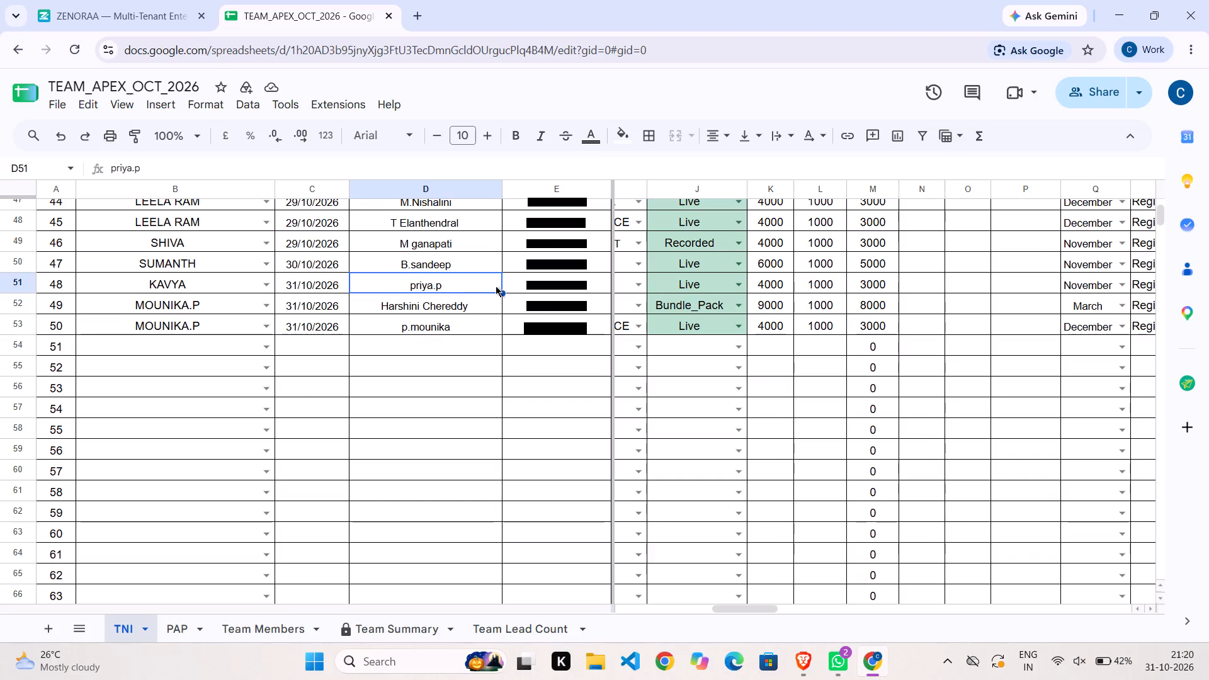
pyautogui.click(453, 311)
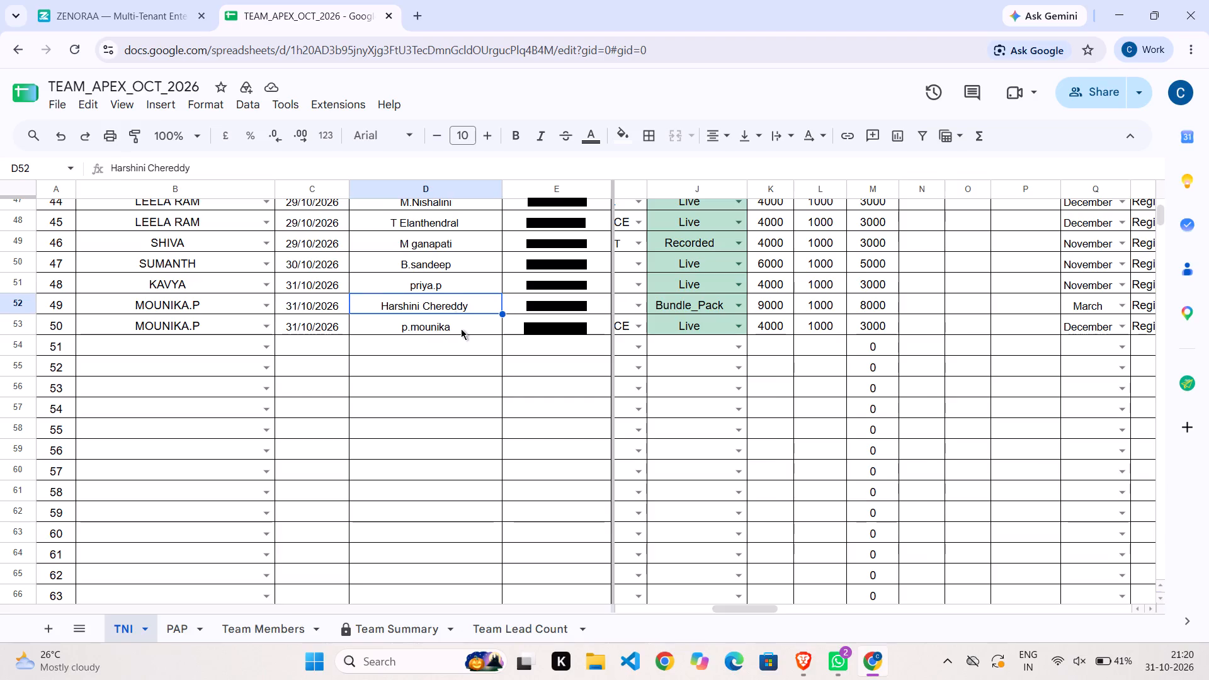
pyautogui.click(461, 329)
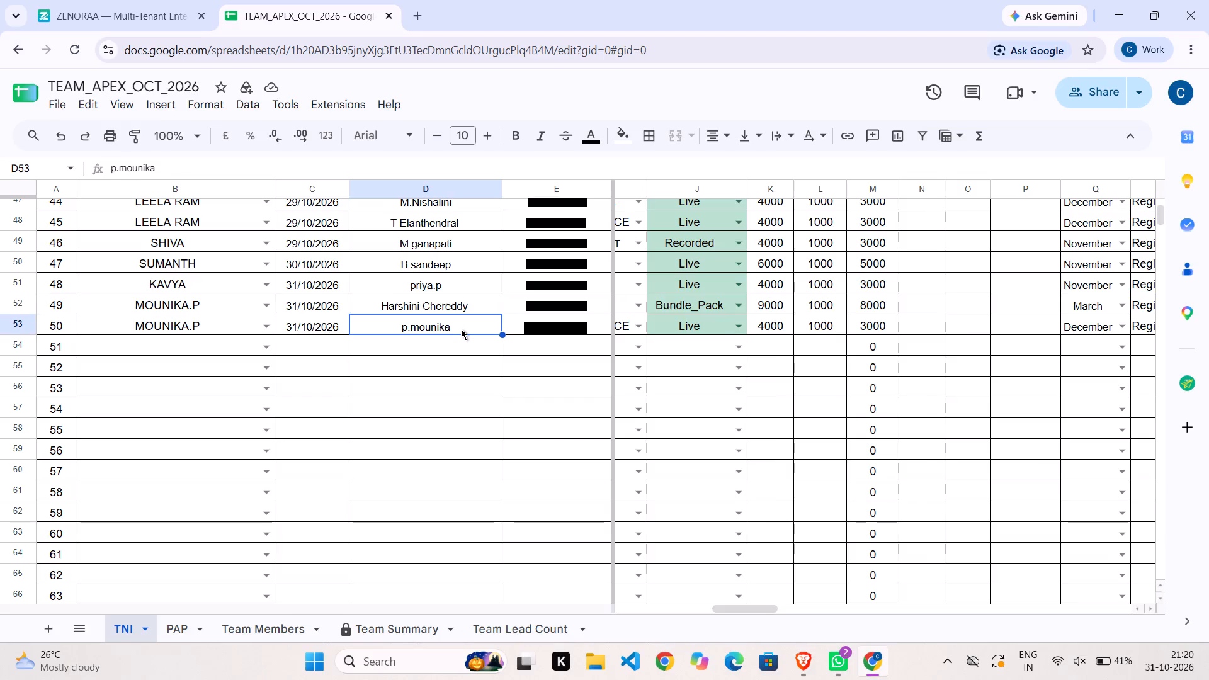
pyautogui.click(462, 349)
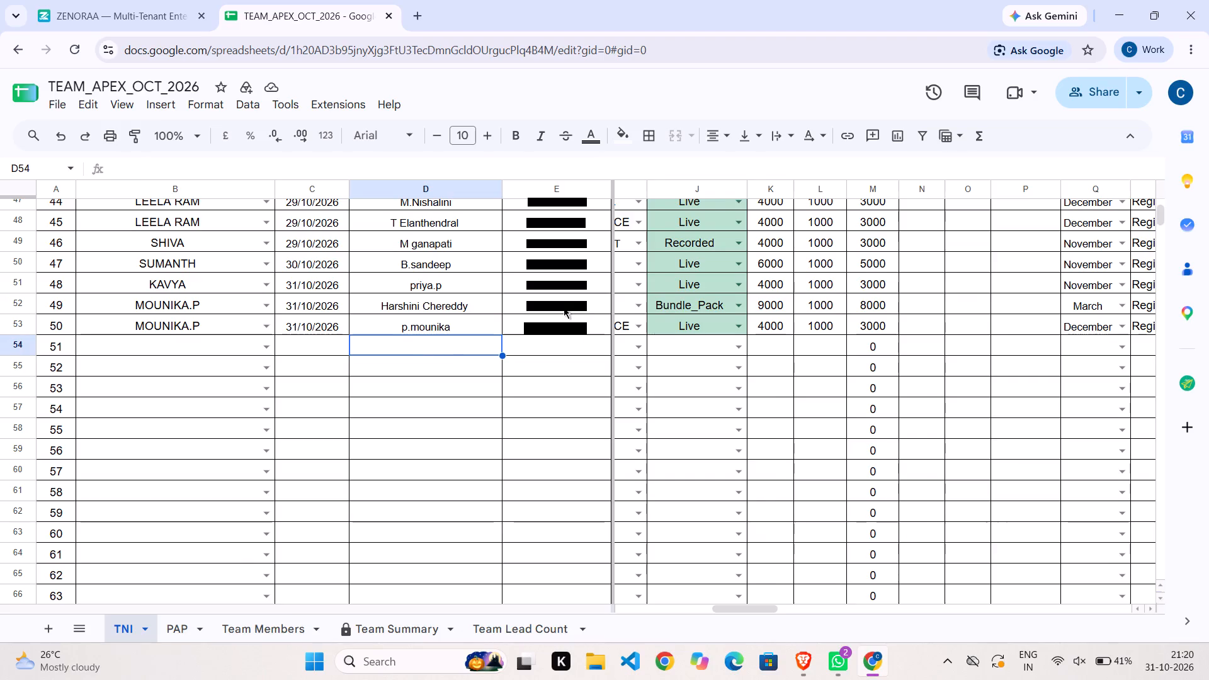
# Copy the payment ID from cell S52 and look it up with Quick Payment Search on the ZENORAA payment form.
pyautogui.hscroll(-5, 564, 307)
pyautogui.click(852, 310)
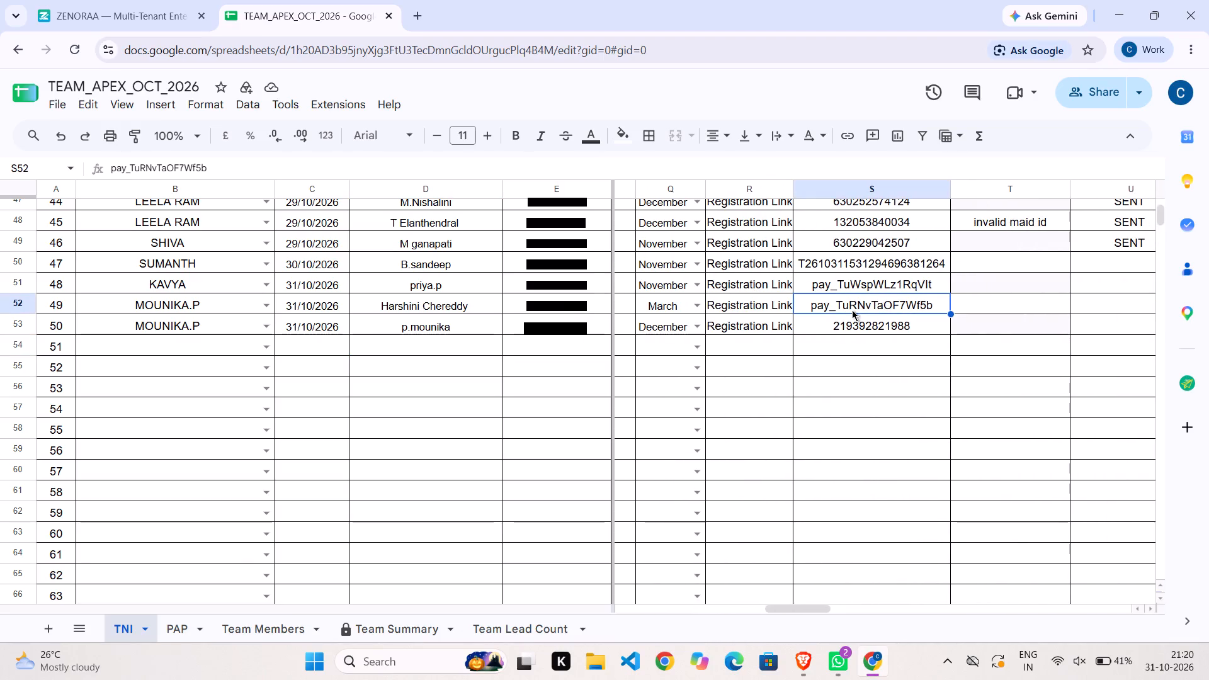
pyautogui.hotkey('ctrl', 'c')
pyautogui.hotkey('alt', 'Tab')
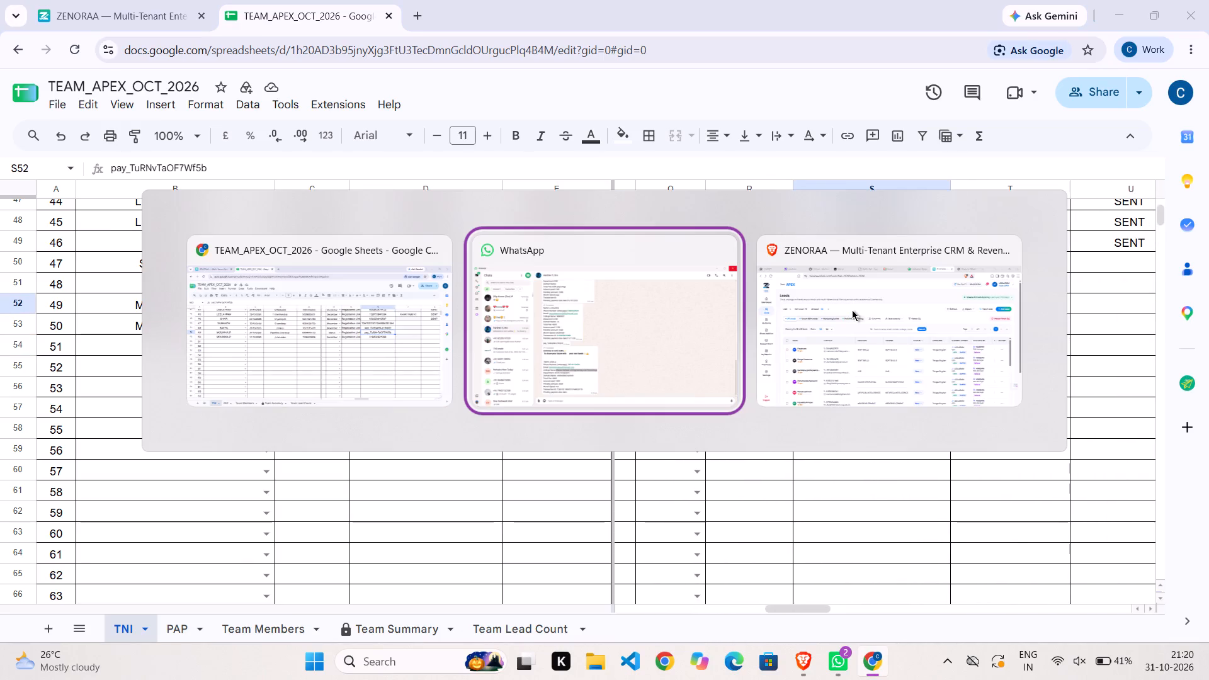
pyautogui.hotkey('alt', 'Tab')
pyautogui.hotkey('alt', 'Tab')
pyautogui.click(135, 14)
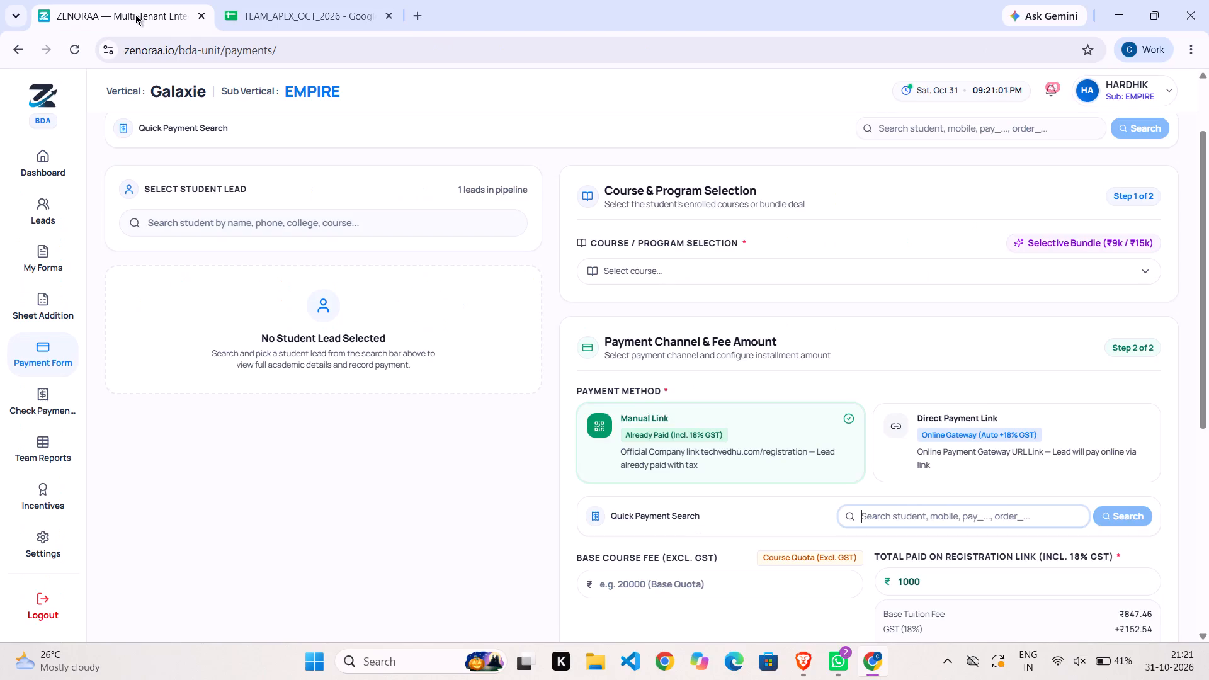
pyautogui.hotkey('ctrl', 'v')
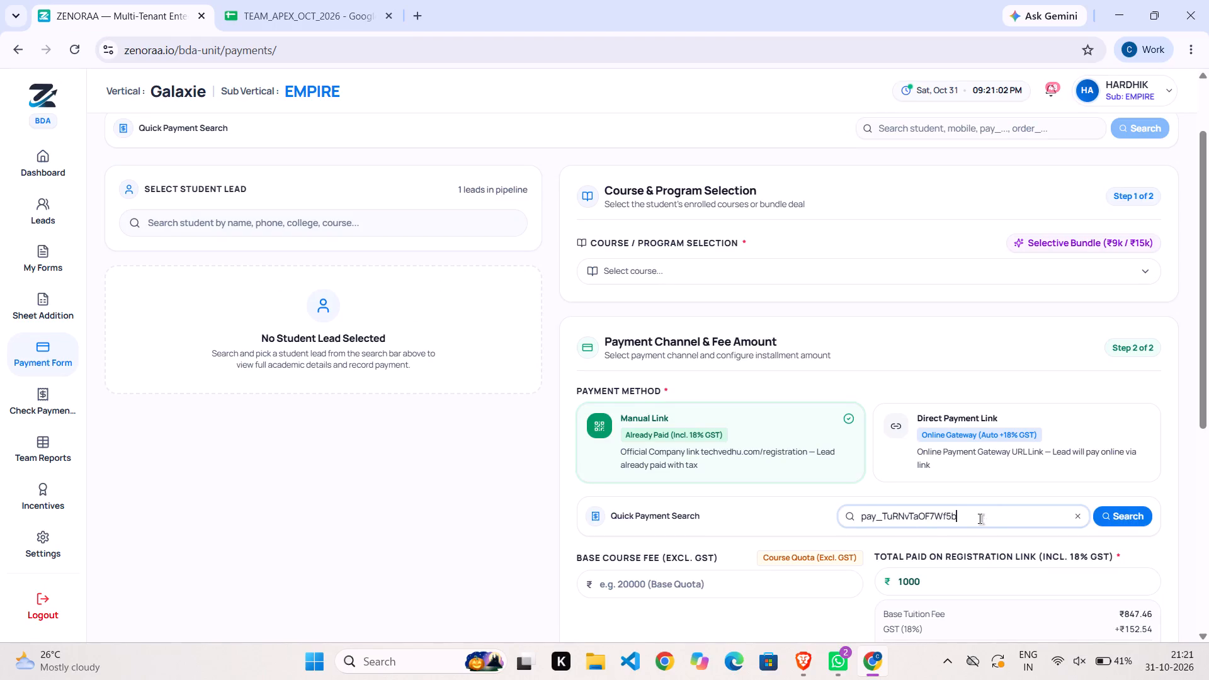
pyautogui.press('Return')
pyautogui.scroll(-1, 857, 531)
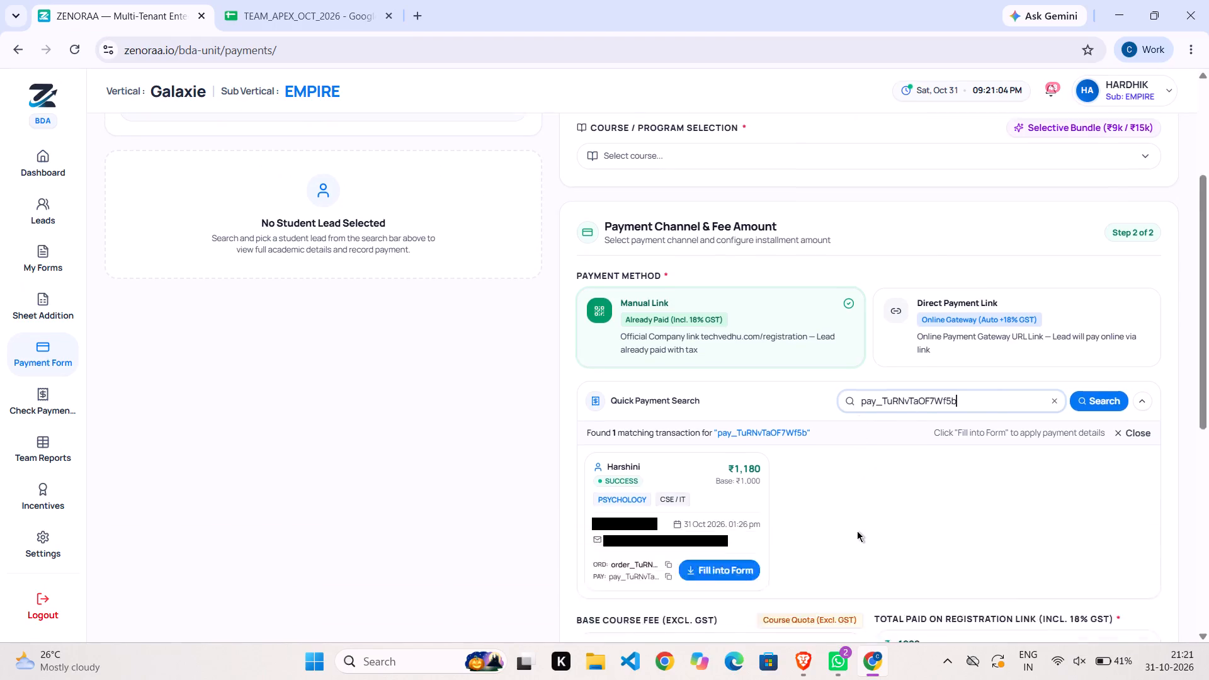
pyautogui.scroll(-1, 857, 531)
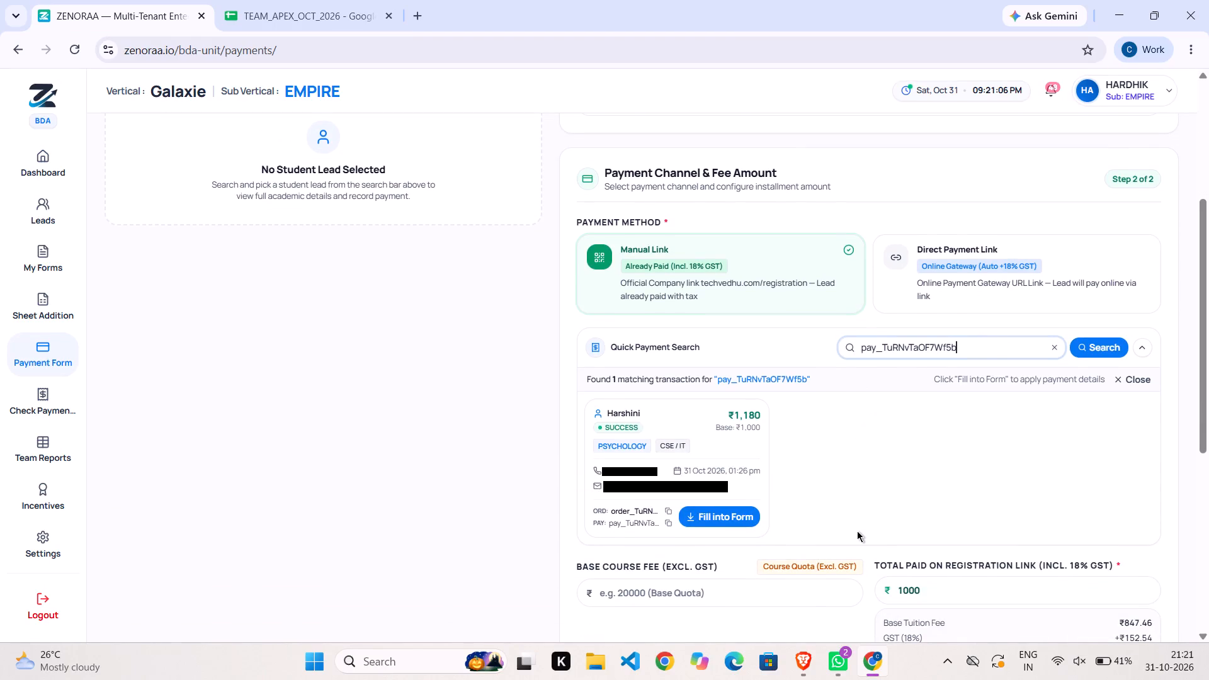
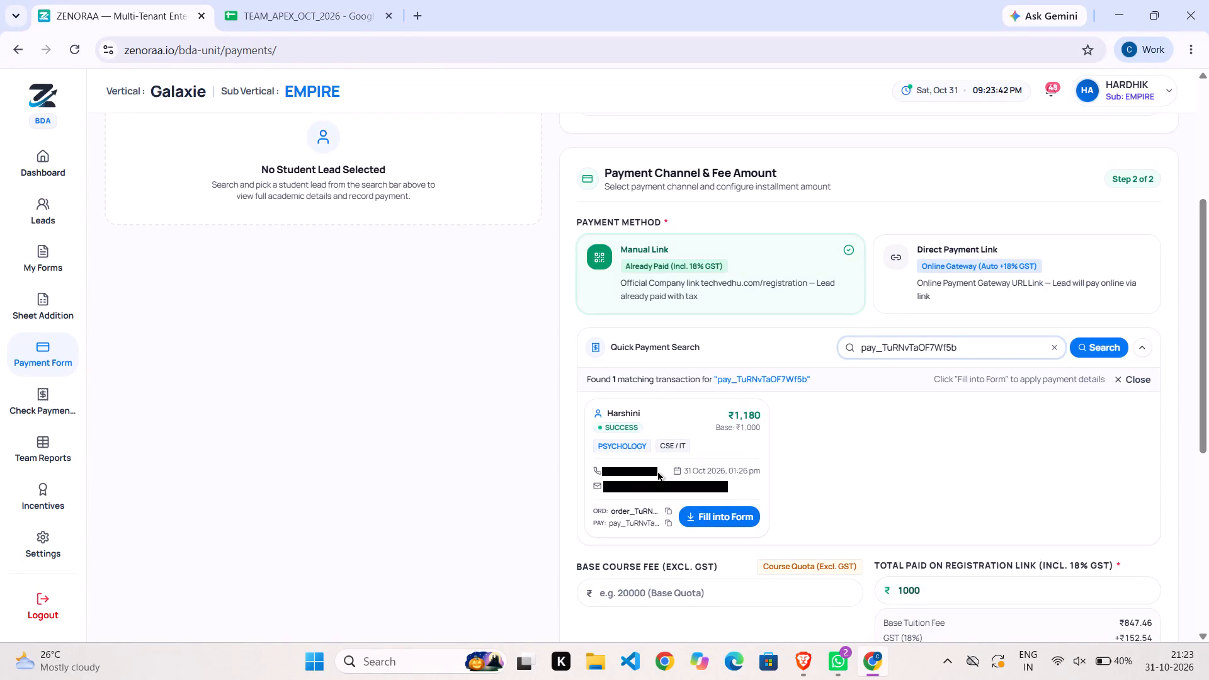
# Copy the phone number from the matching transaction and look up the student's payments by that number with Quick Payment Search.
pyautogui.click(657, 472)
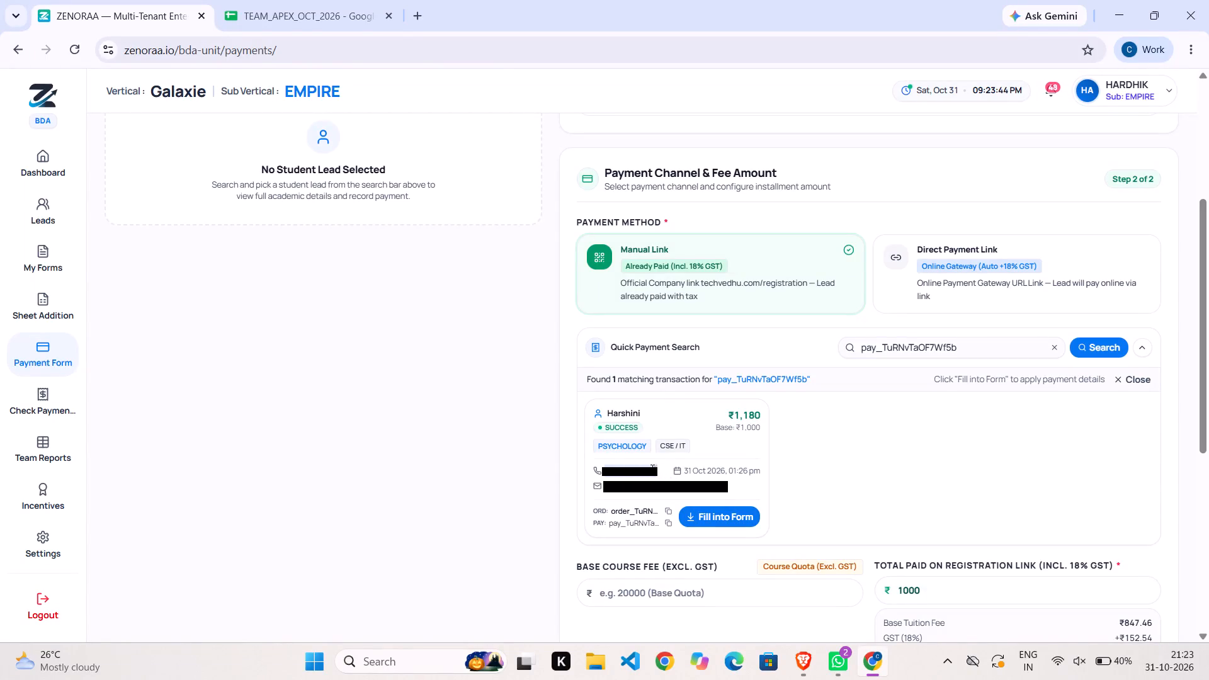
pyautogui.hotkey('ctrl', 'c')
pyautogui.moveTo(979, 349); pyautogui.dragTo(889, 351)
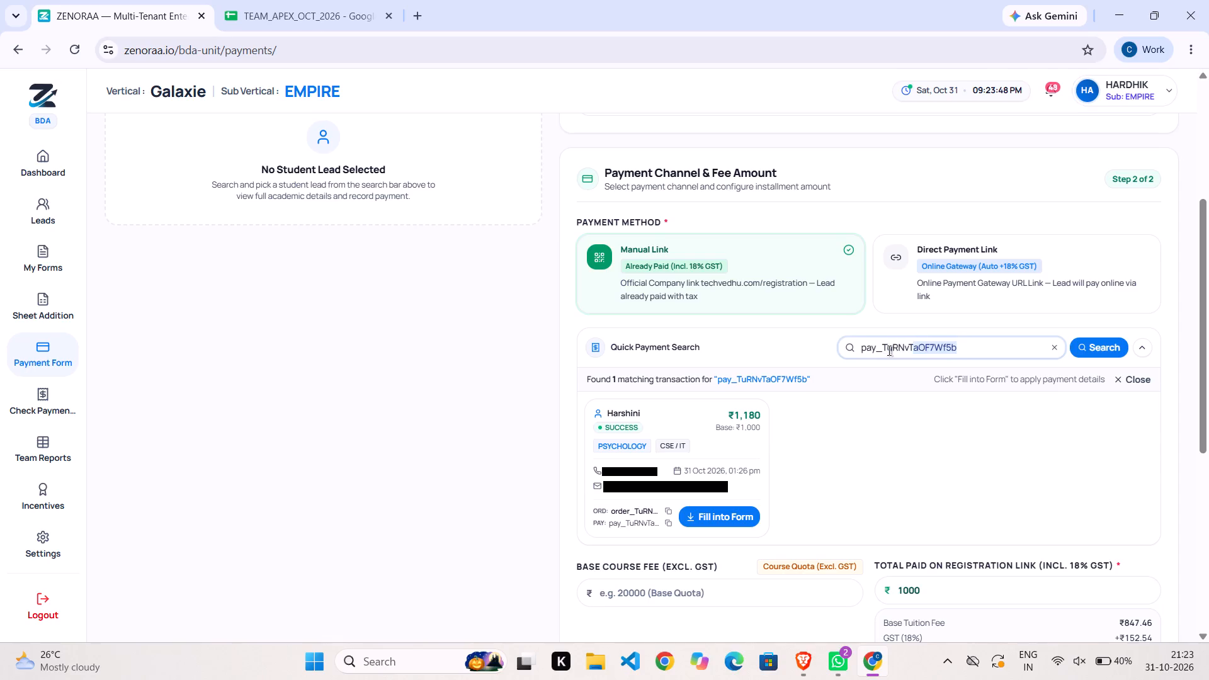
pyautogui.moveTo(889, 351); pyautogui.dragTo(848, 344)
pyautogui.hotkey('ctrl', 'v')
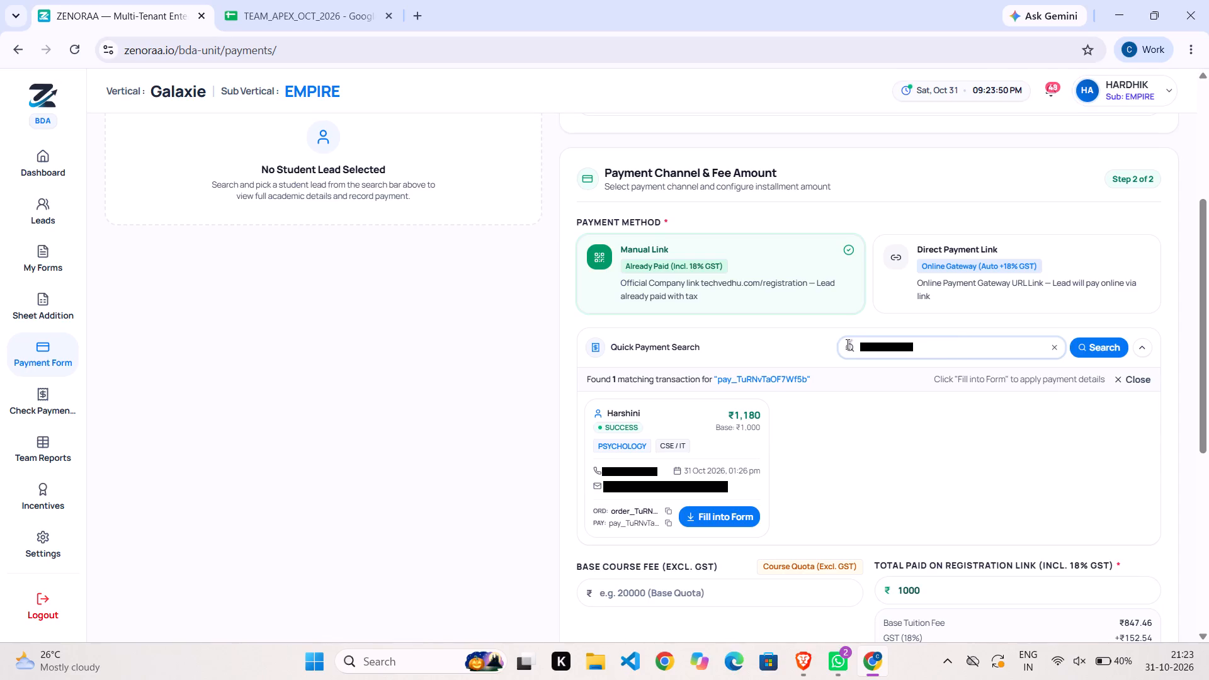
pyautogui.press('Return')
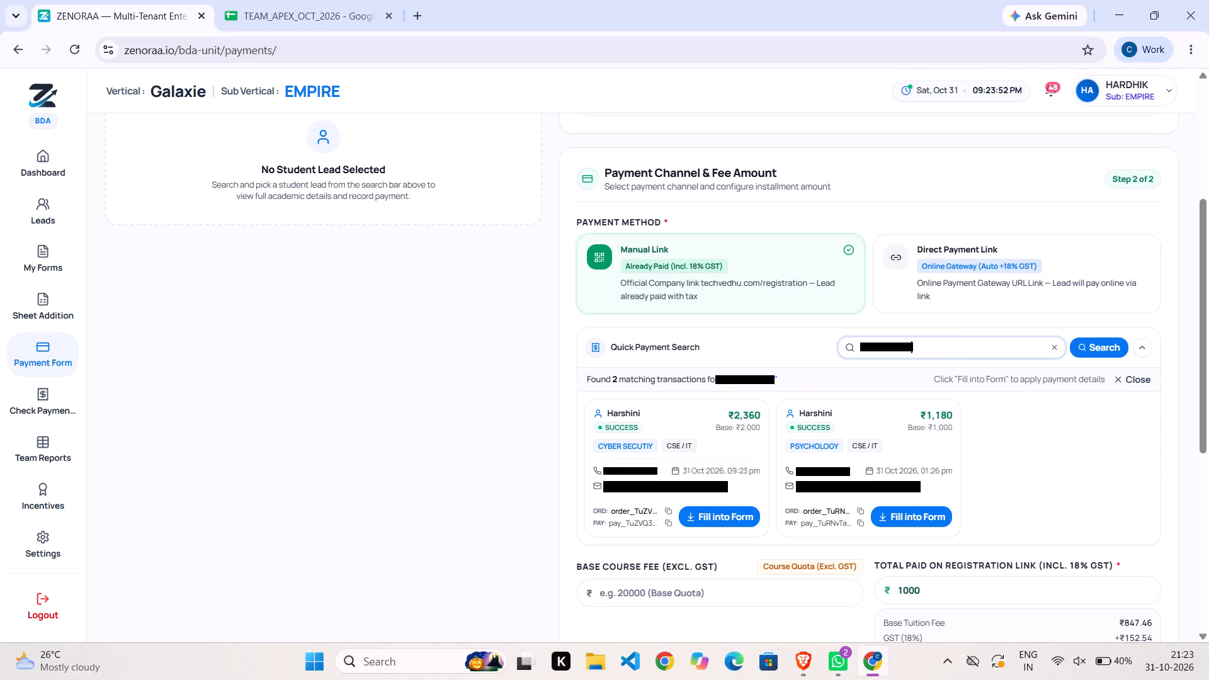
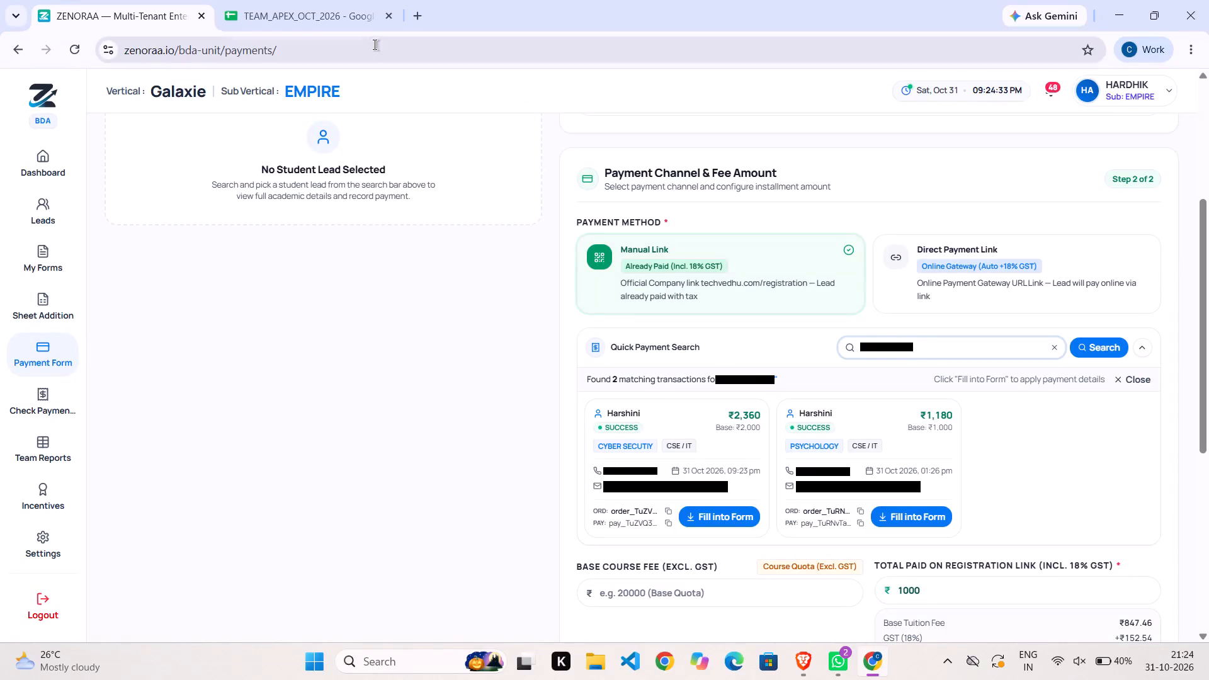
# Copy the payment ID in row 52 of the TEAM_APEX_OCT_2026 sheet and compare it with the transactions found in ZENORAA.
pyautogui.click(336, 18)
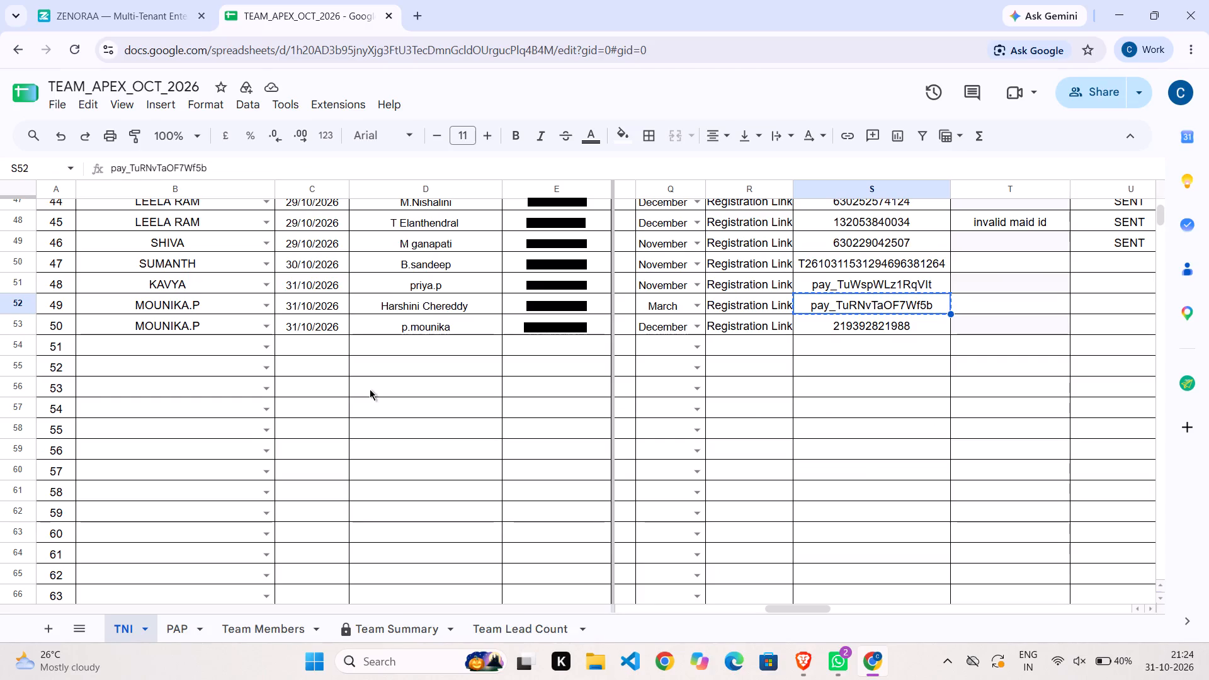
pyautogui.hscroll(7, 370, 389)
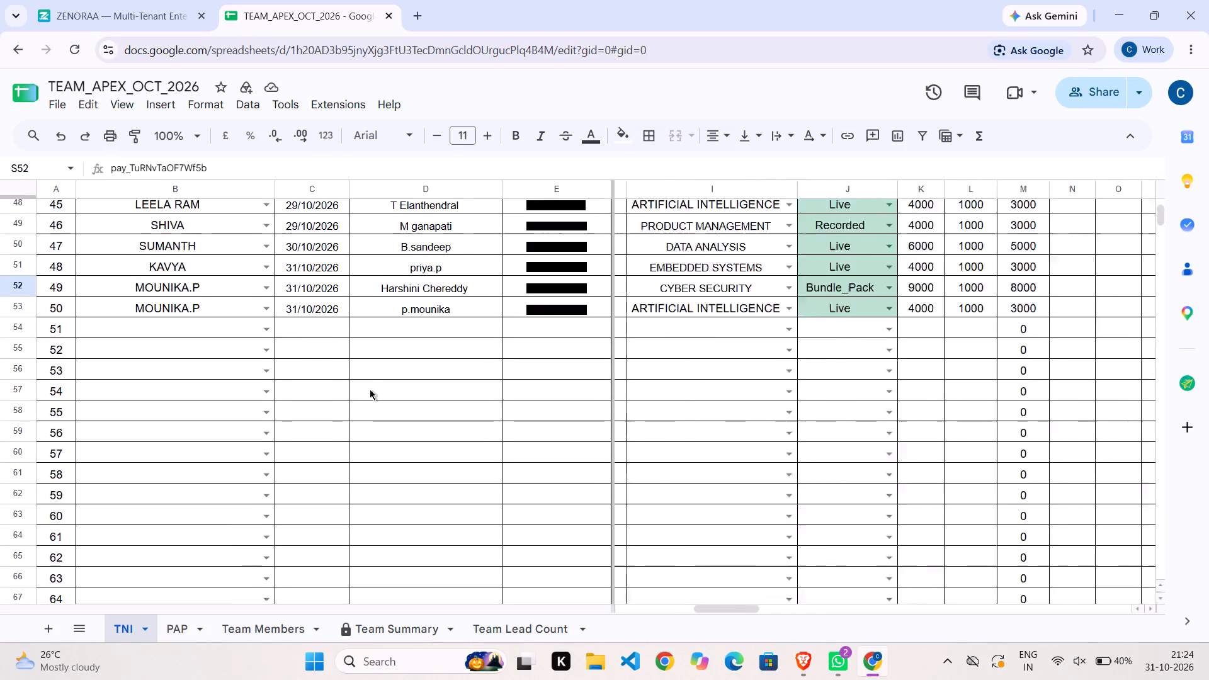
pyautogui.hscroll(-3, 848, 416)
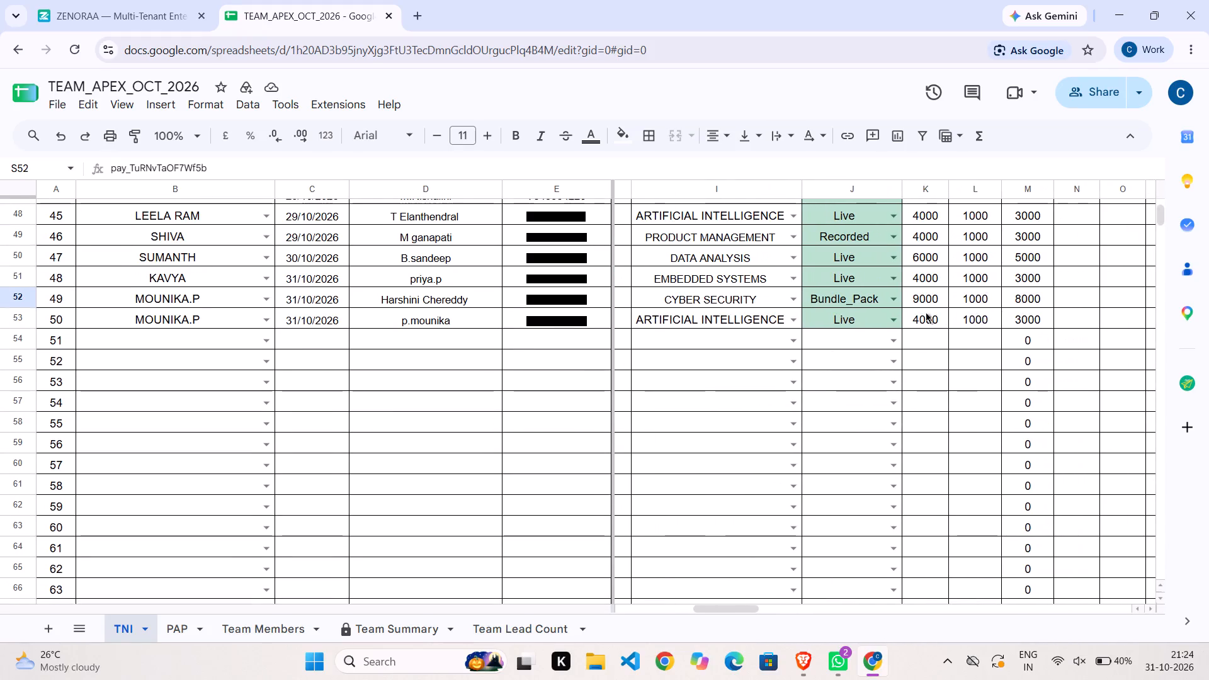
pyautogui.click(914, 324)
pyautogui.hscroll(-1, 914, 324)
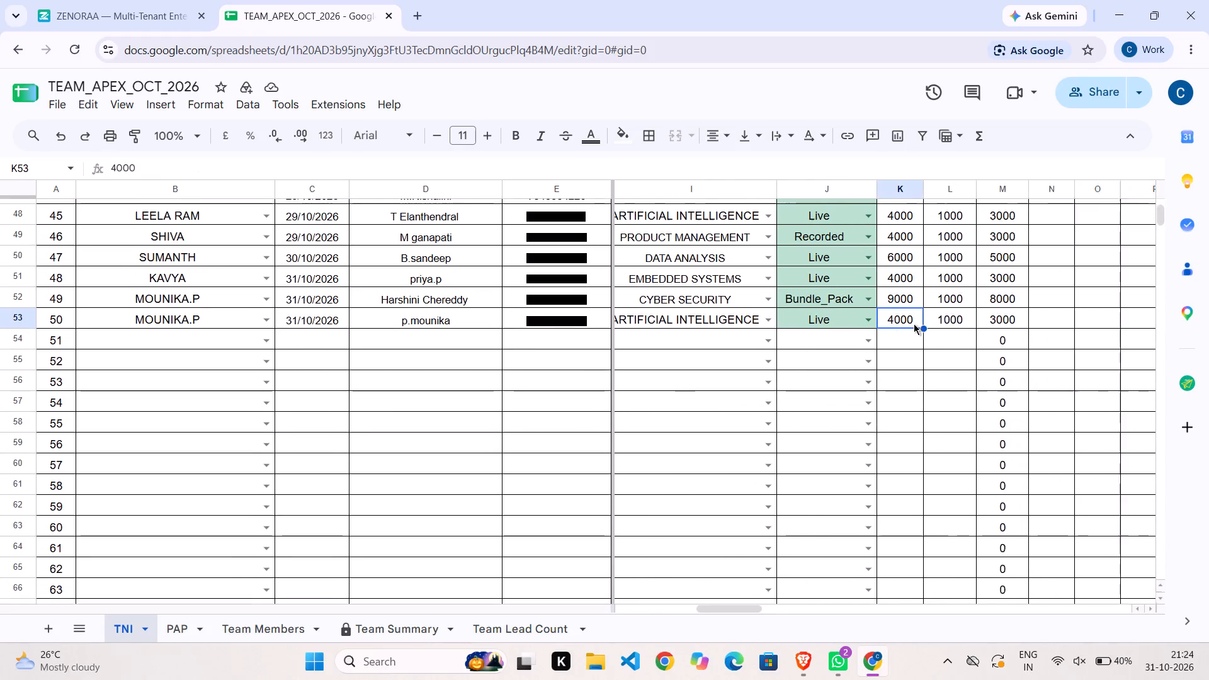
pyautogui.hscroll(-5, 914, 324)
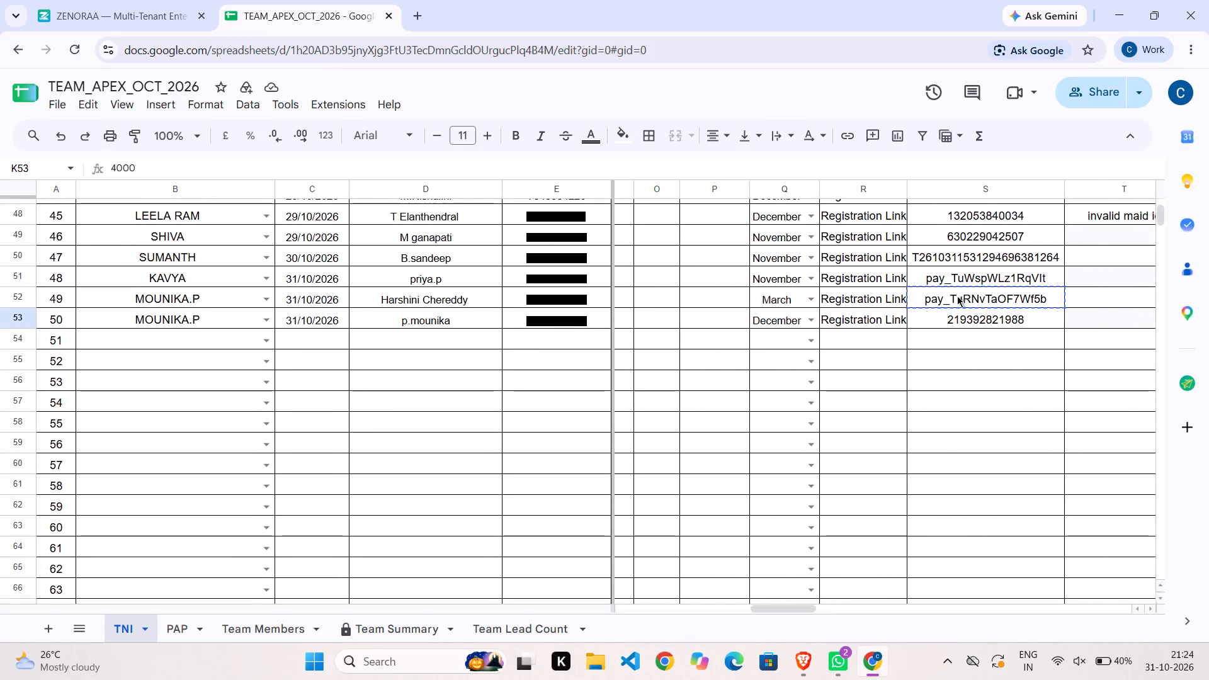
pyautogui.click(957, 296)
pyautogui.hotkey('ctrl', 'c')
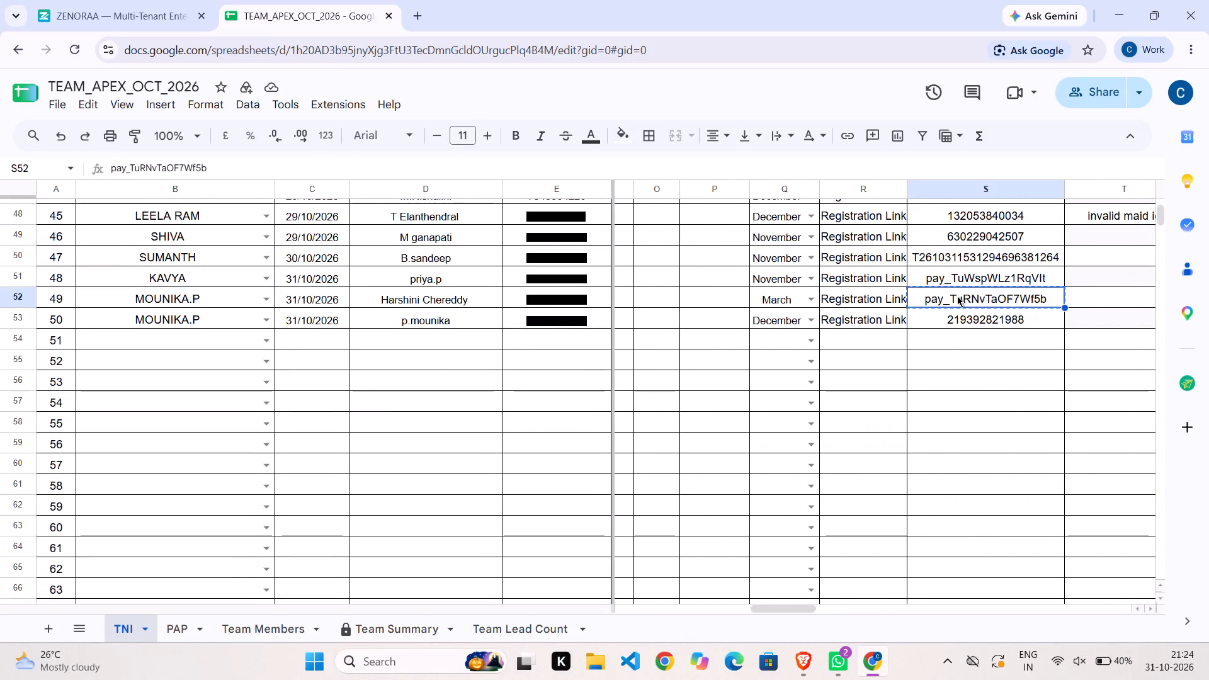
pyautogui.click(103, 23)
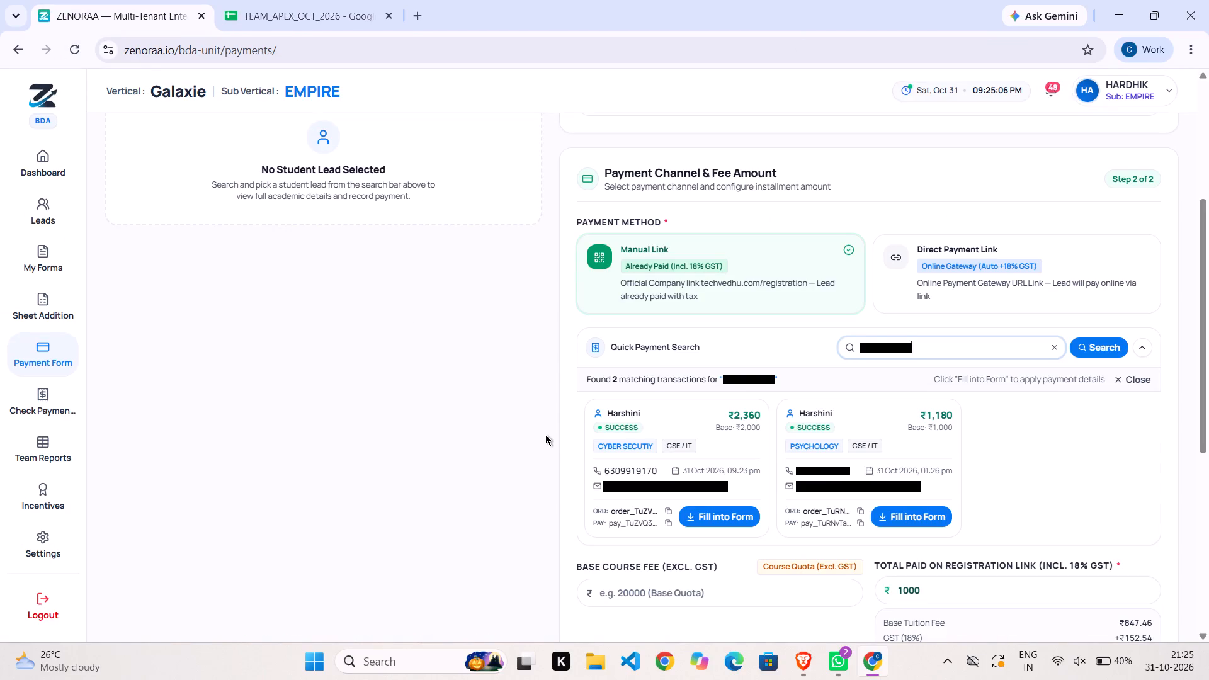
# Review the student, college, course and fee details of rows 52 and 53 in the TEAM_APEX_OCT_2026 sheet.
pyautogui.click(235, 20)
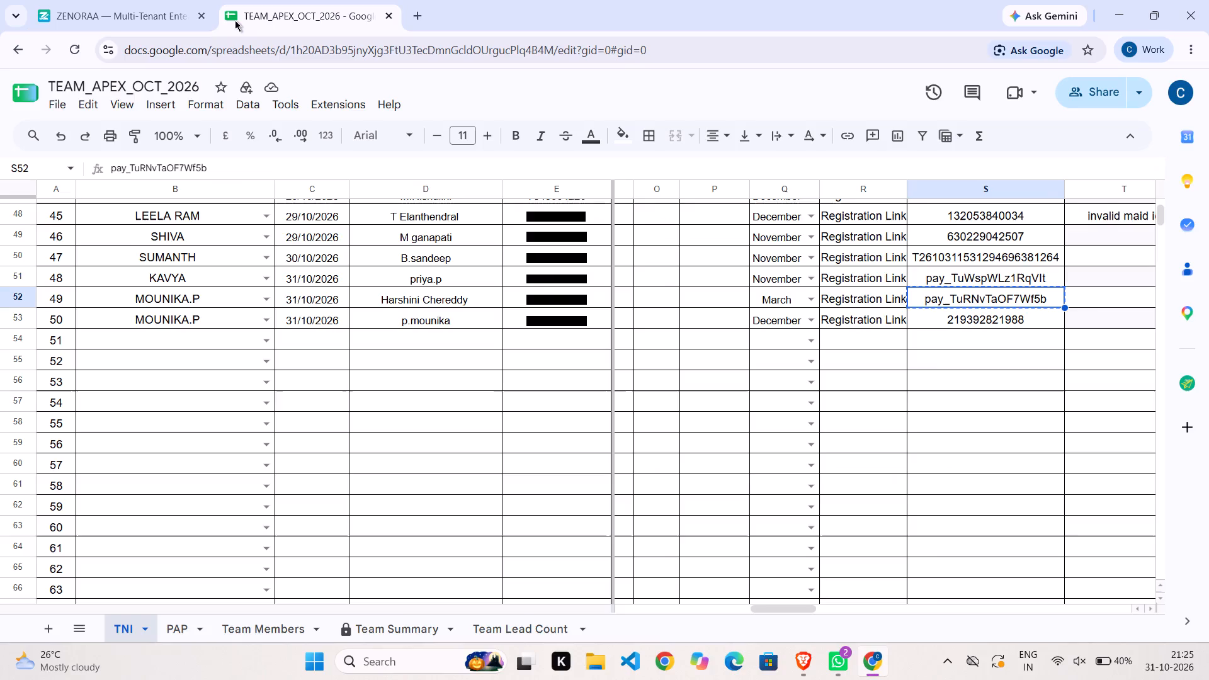
pyautogui.hscroll(6, 540, 381)
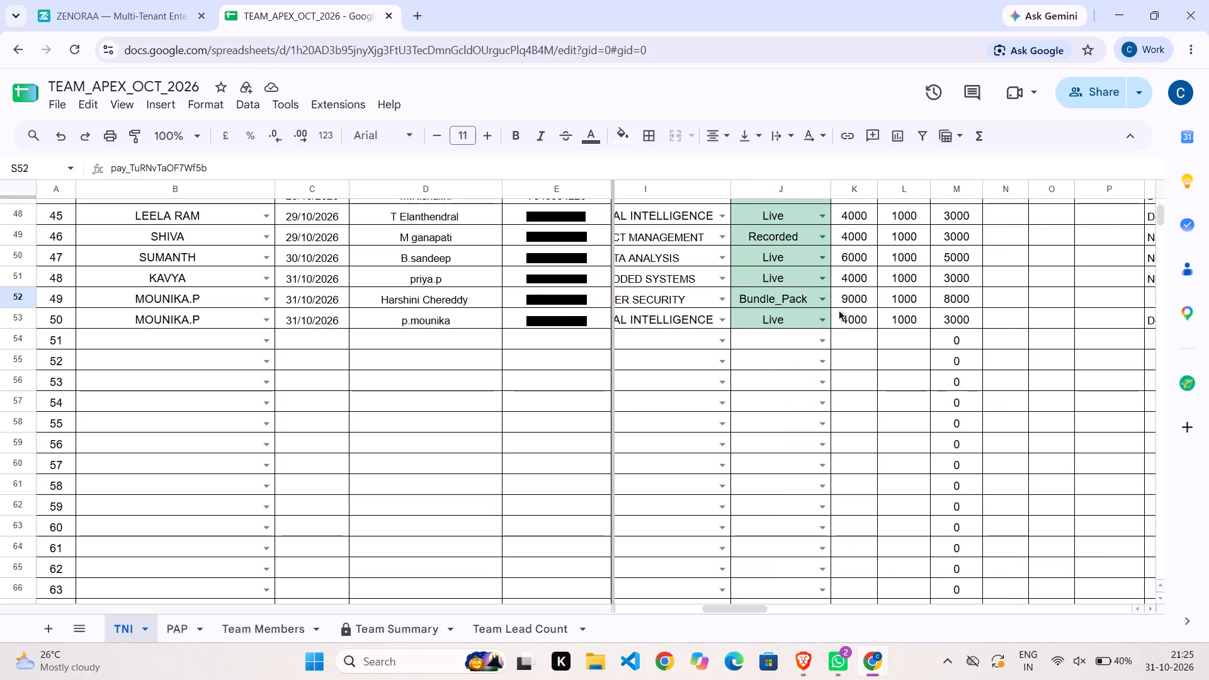
pyautogui.moveTo(417, 320); pyautogui.dragTo(480, 281)
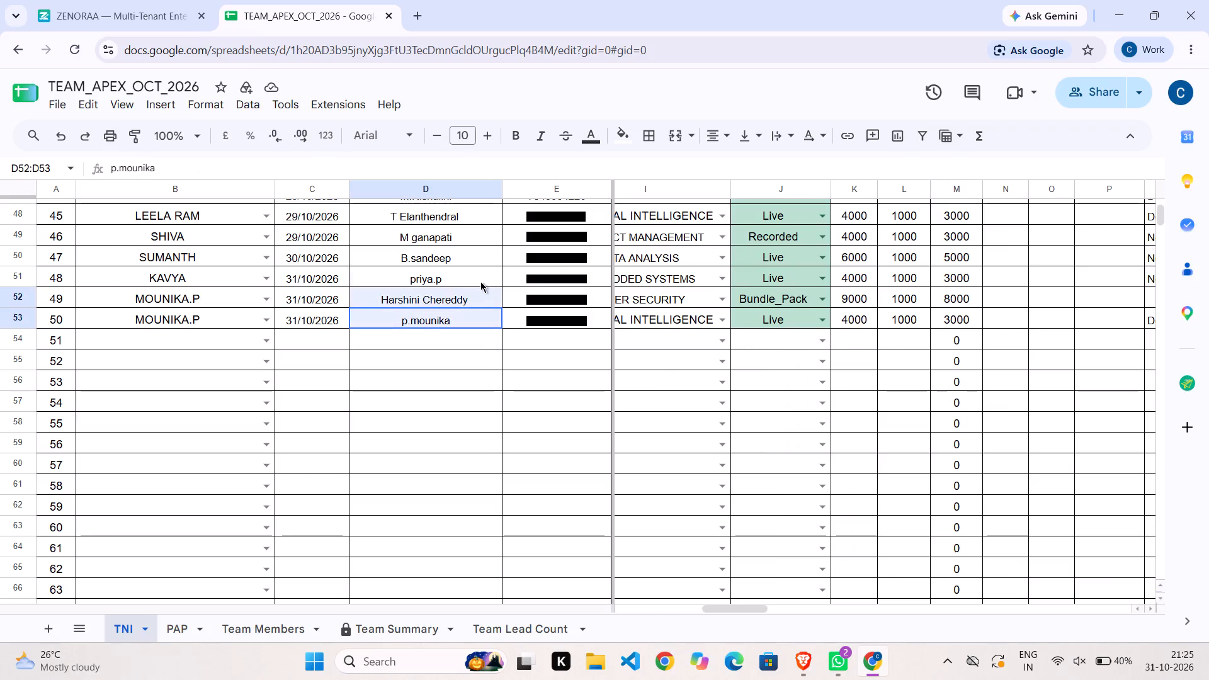
pyautogui.moveTo(480, 281); pyautogui.dragTo(470, 295)
pyautogui.click(470, 295)
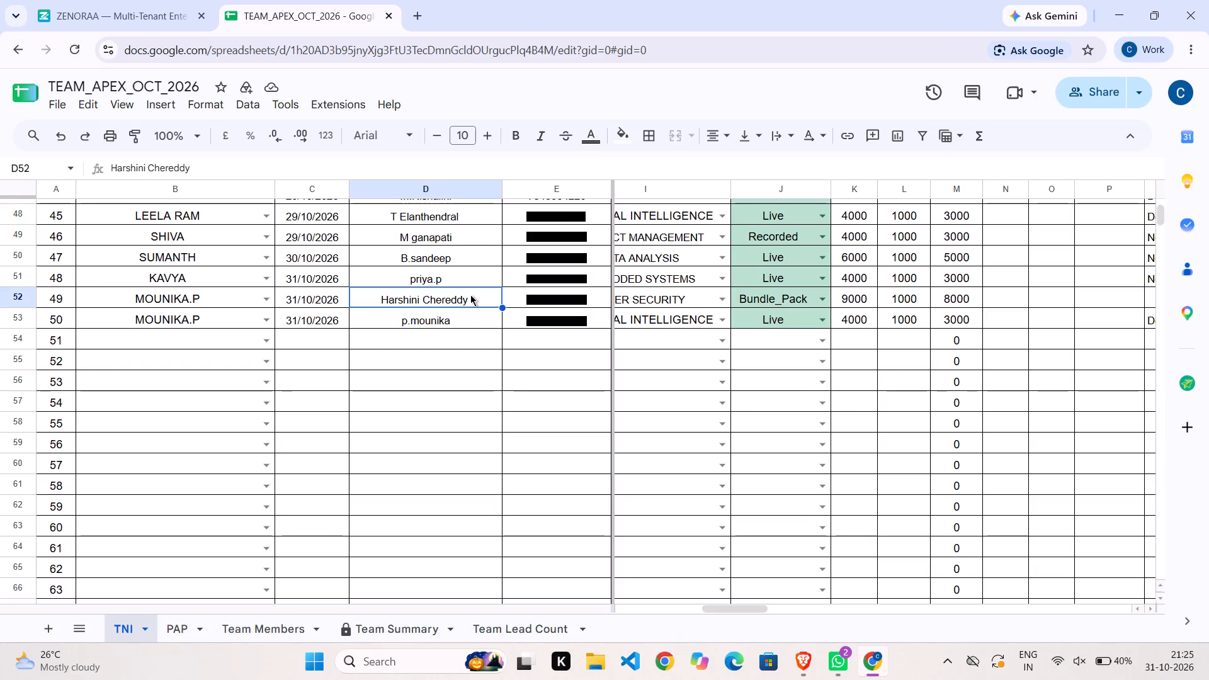
pyautogui.click(463, 327)
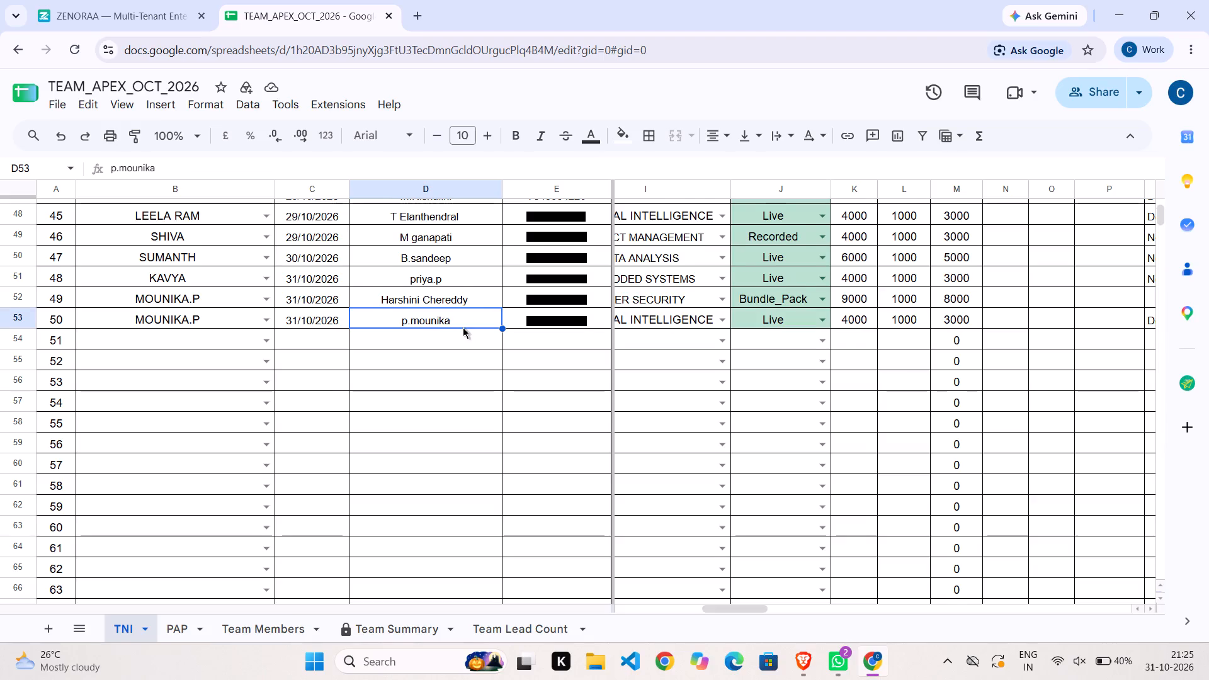
pyautogui.scroll(2, 463, 327)
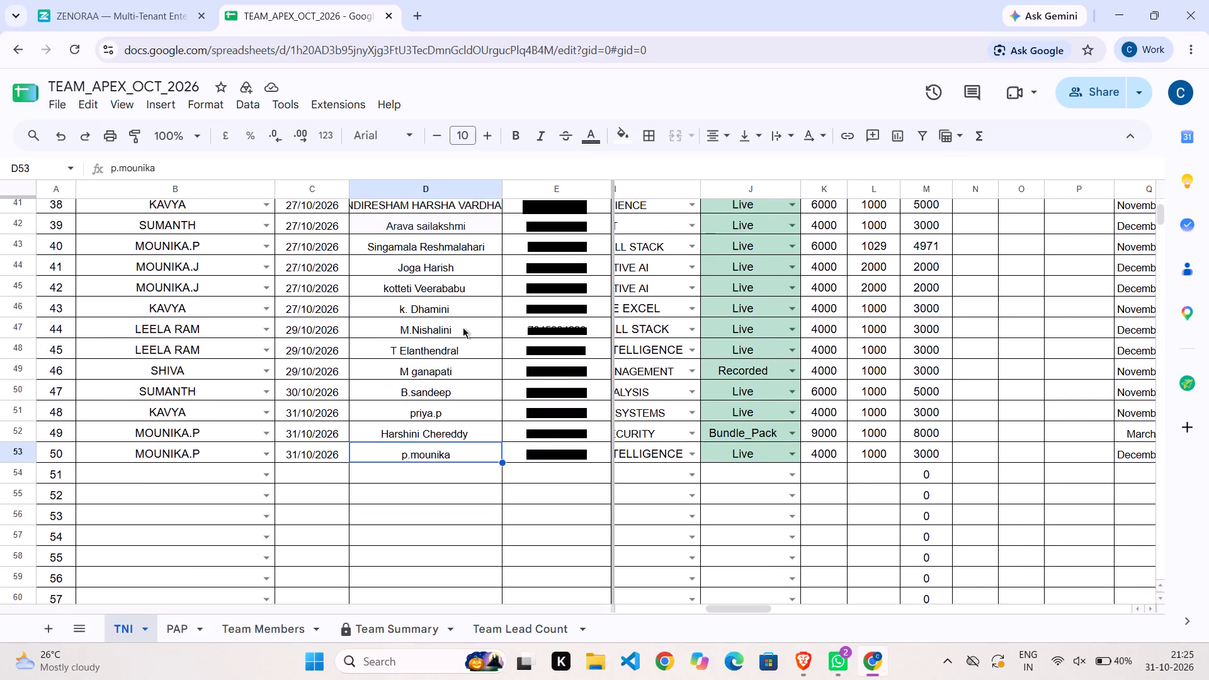
pyautogui.hscroll(1, 463, 327)
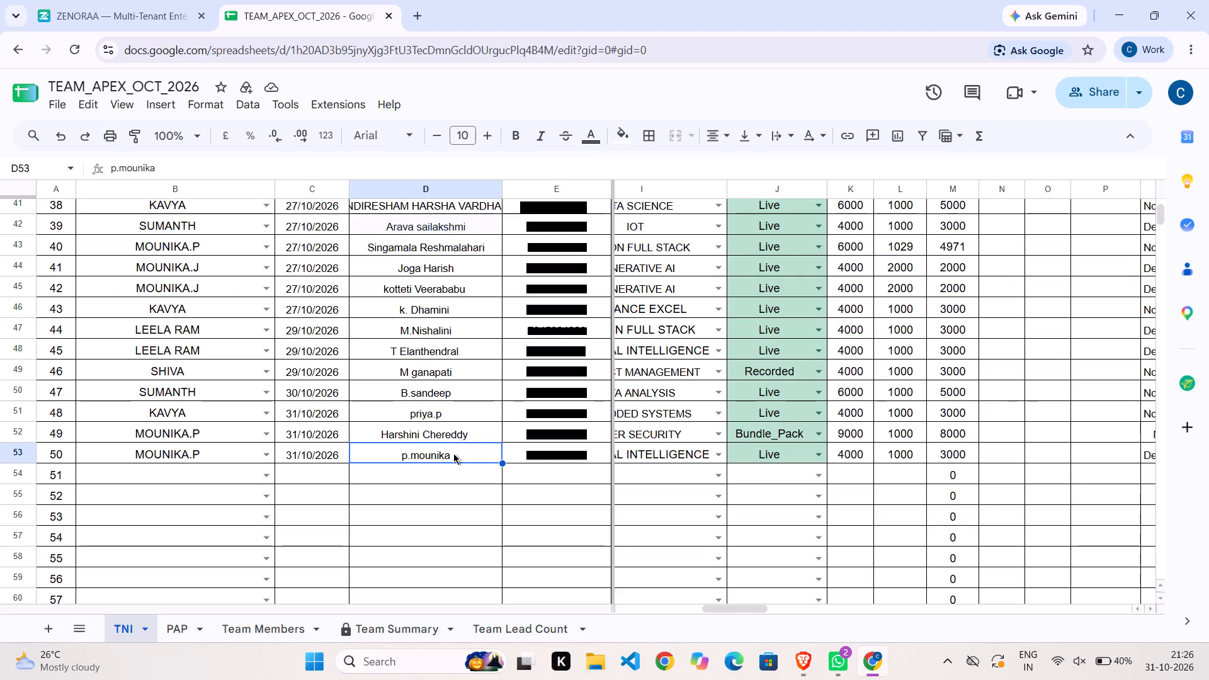
pyautogui.click(484, 433)
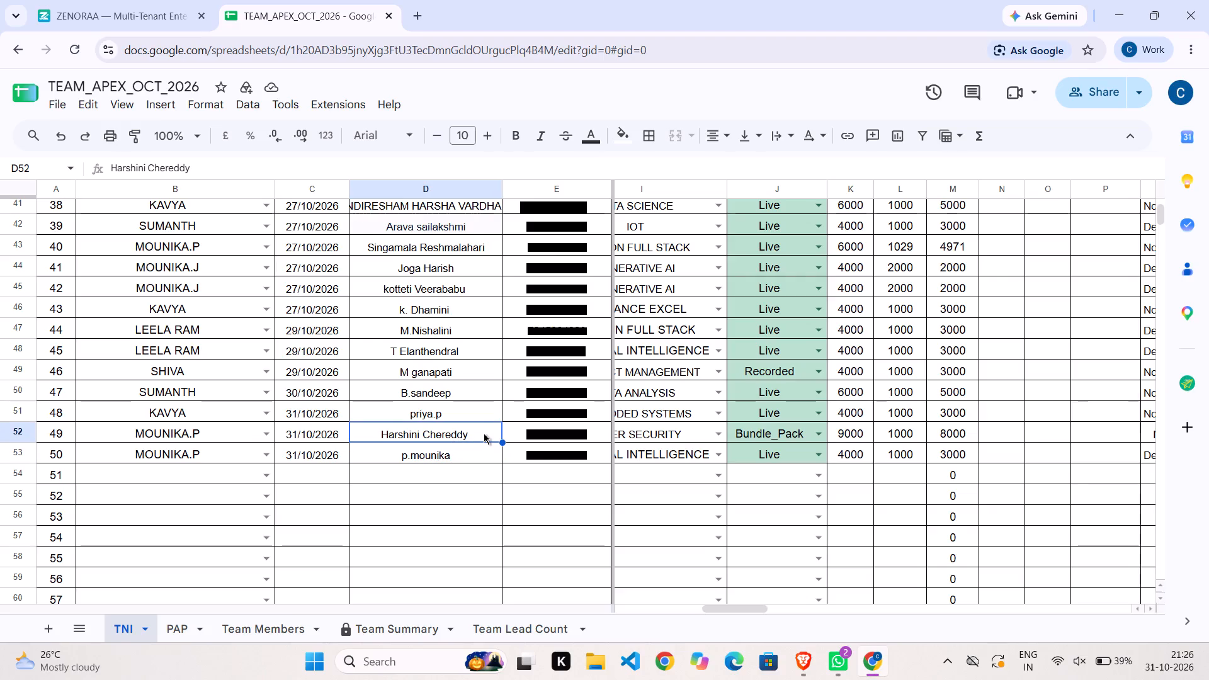
pyautogui.click(470, 451)
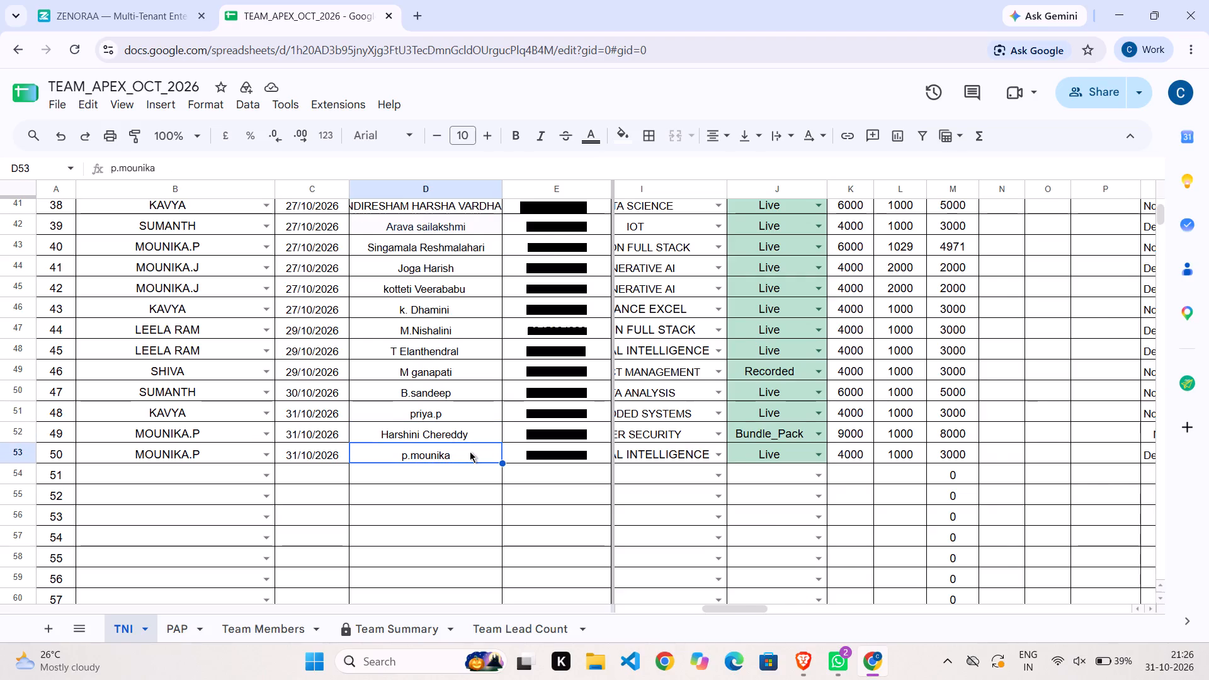
pyautogui.hscroll(13, 470, 451)
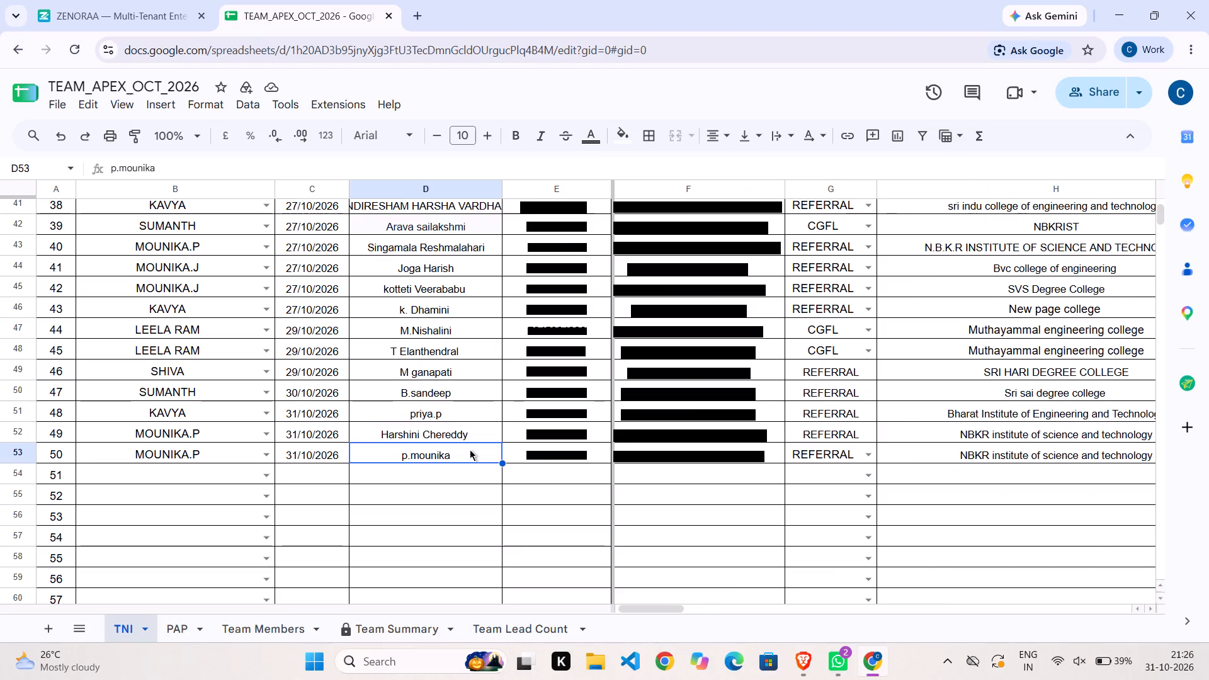
pyautogui.click(442, 435)
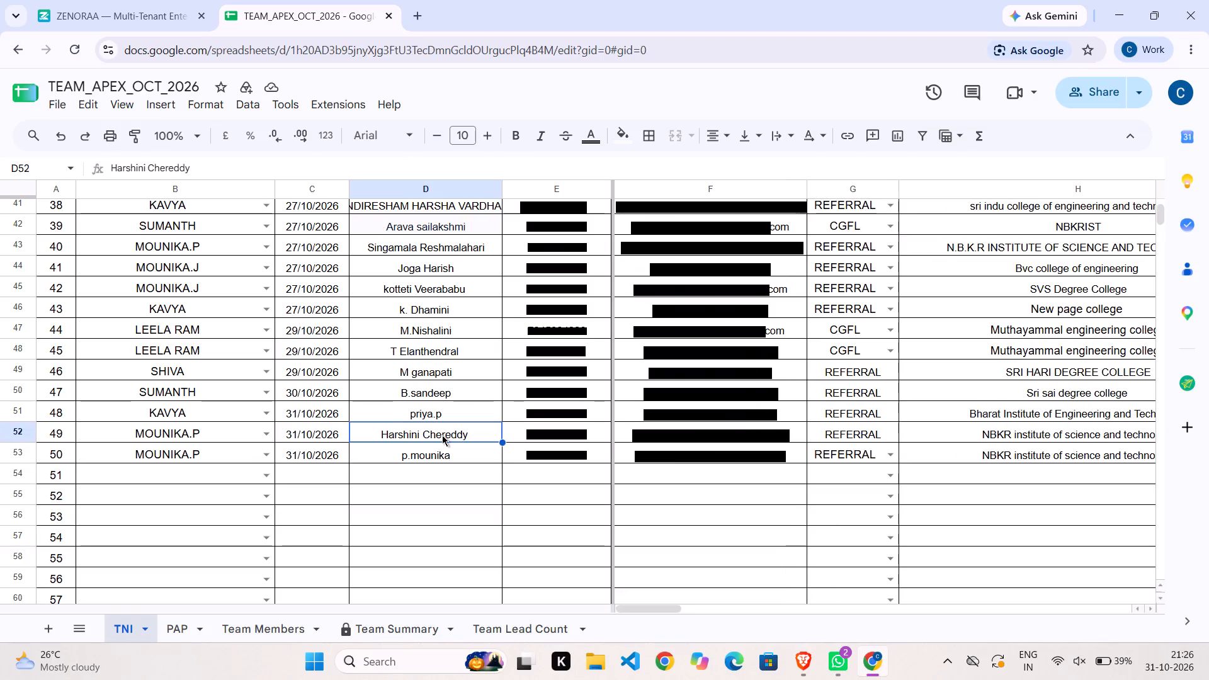
pyautogui.hscroll(-6, 442, 435)
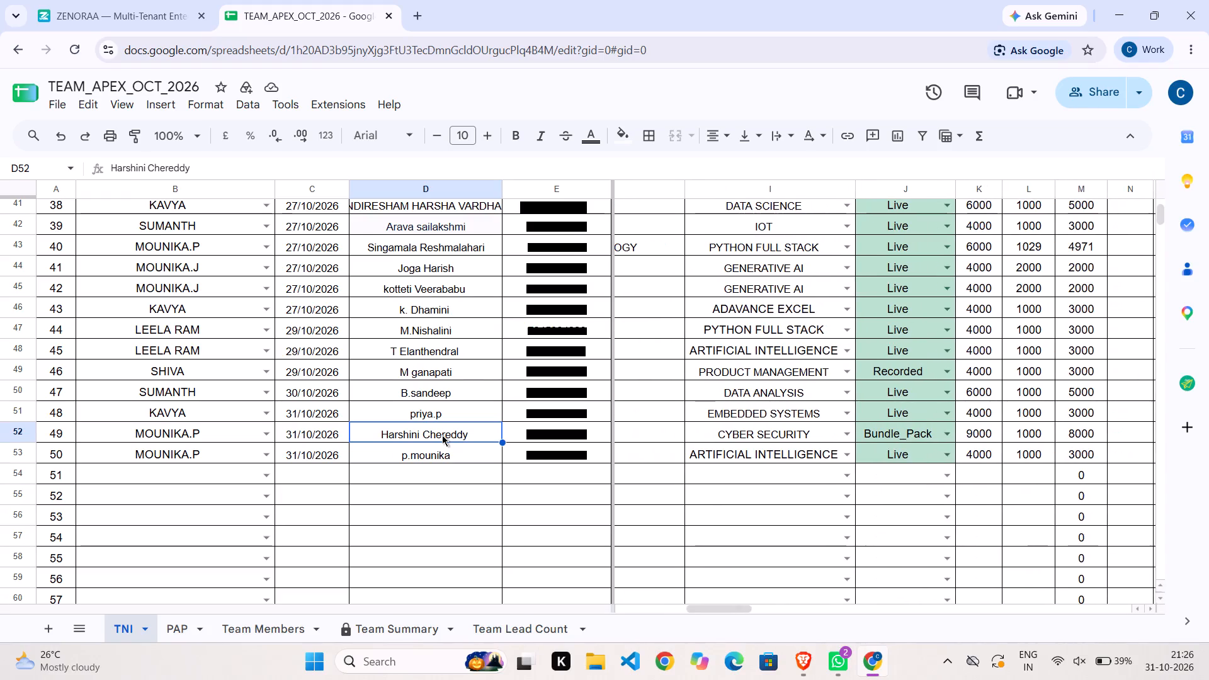
pyautogui.hscroll(-1, 442, 435)
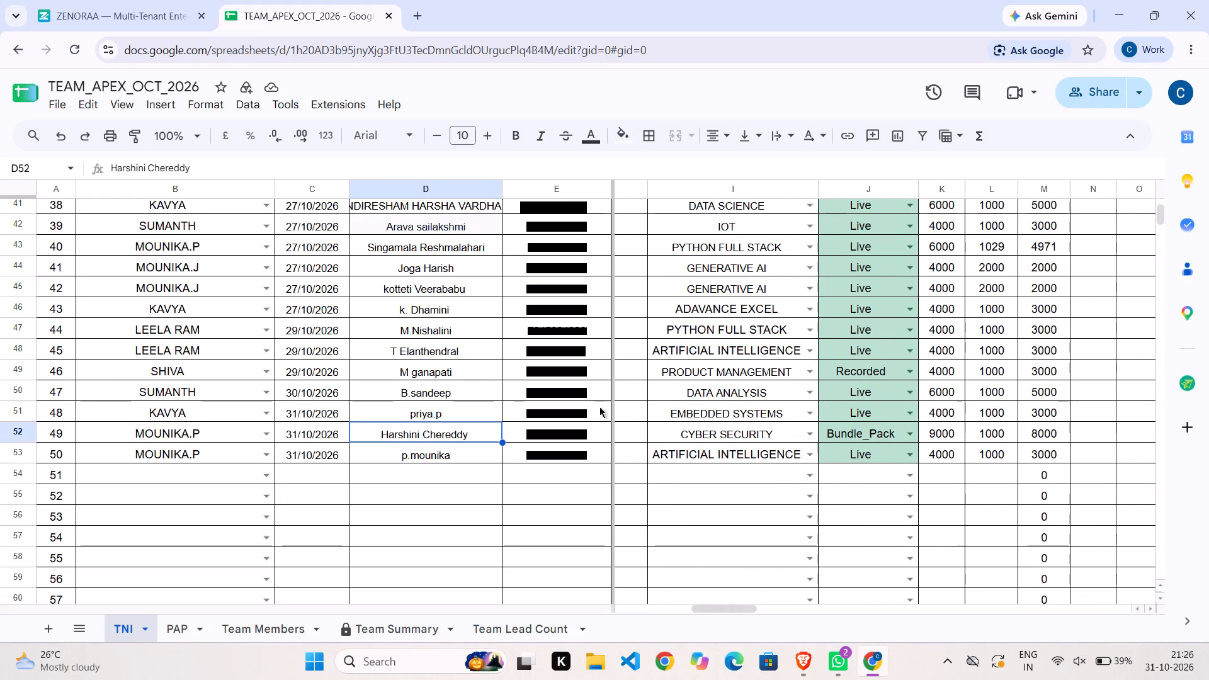
# Total the column K amounts for the 31/10/2026 entries by selecting cells K51 to K54.
pyautogui.click(643, 417)
pyautogui.hscroll(-1, 643, 417)
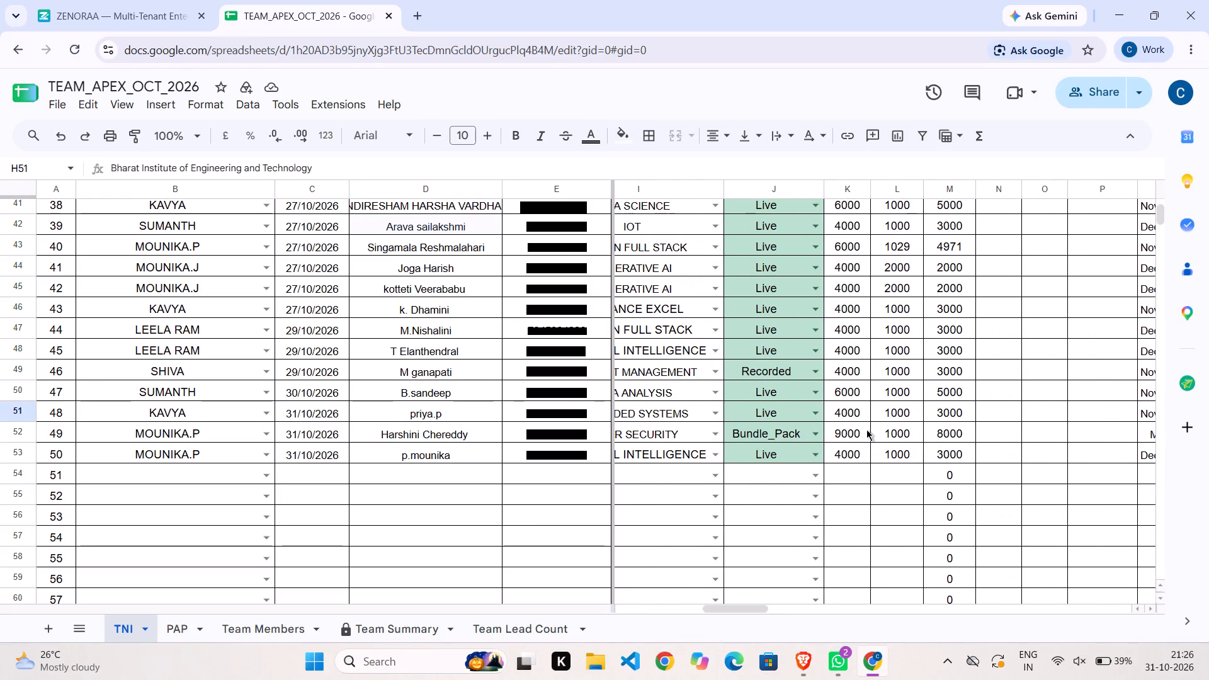
pyautogui.moveTo(836, 407); pyautogui.dragTo(836, 424)
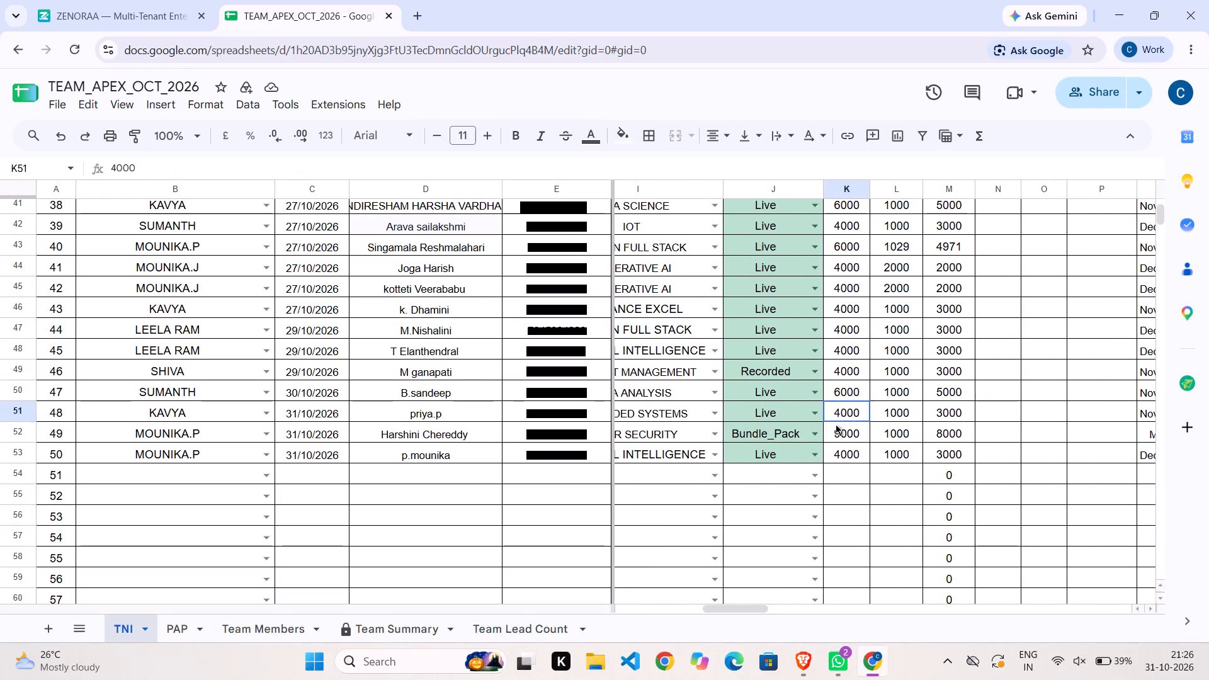
pyautogui.moveTo(836, 424); pyautogui.dragTo(846, 482)
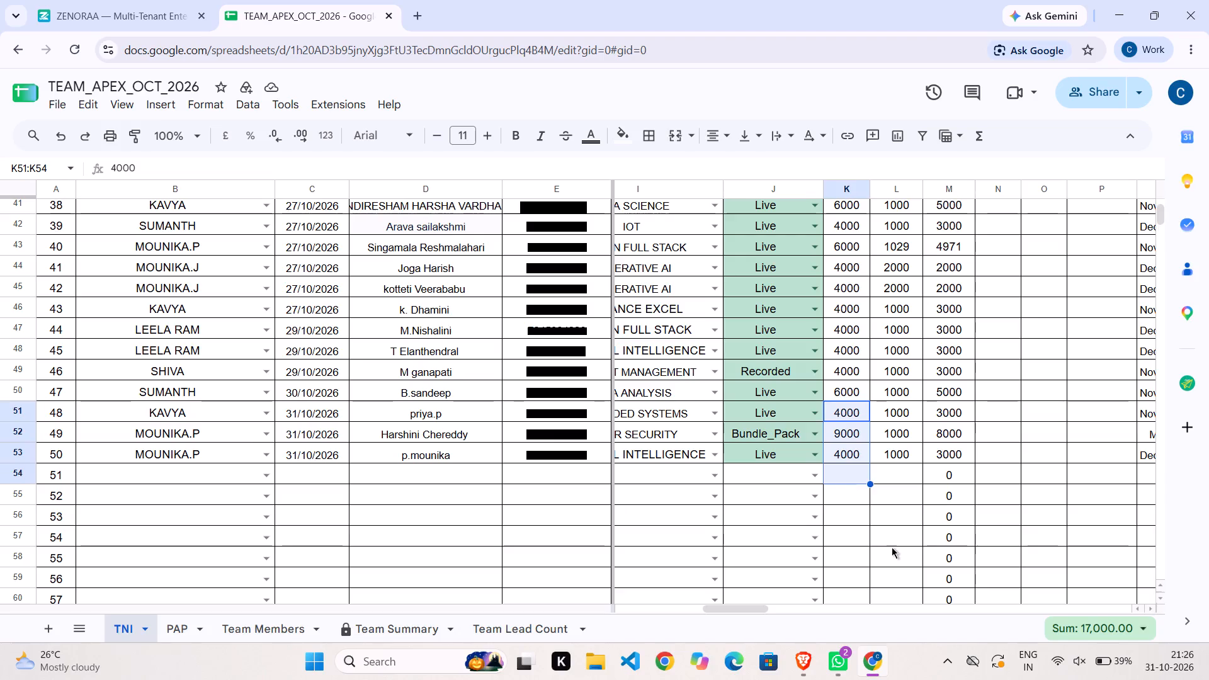
pyautogui.click(892, 547)
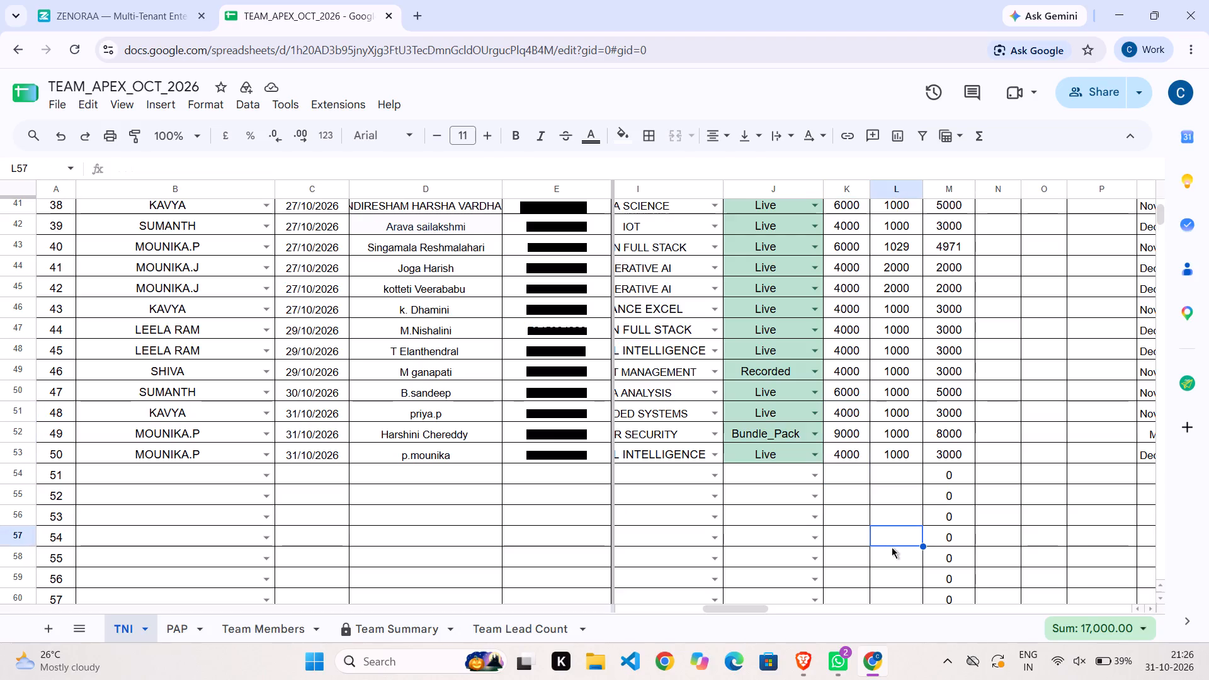
# Go to the Google Sheets home page in a new tab and open OCTOBER 2026- SALES PERFORMANCE SHEET-BLR_EMPIRE.
pyautogui.click(420, 17)
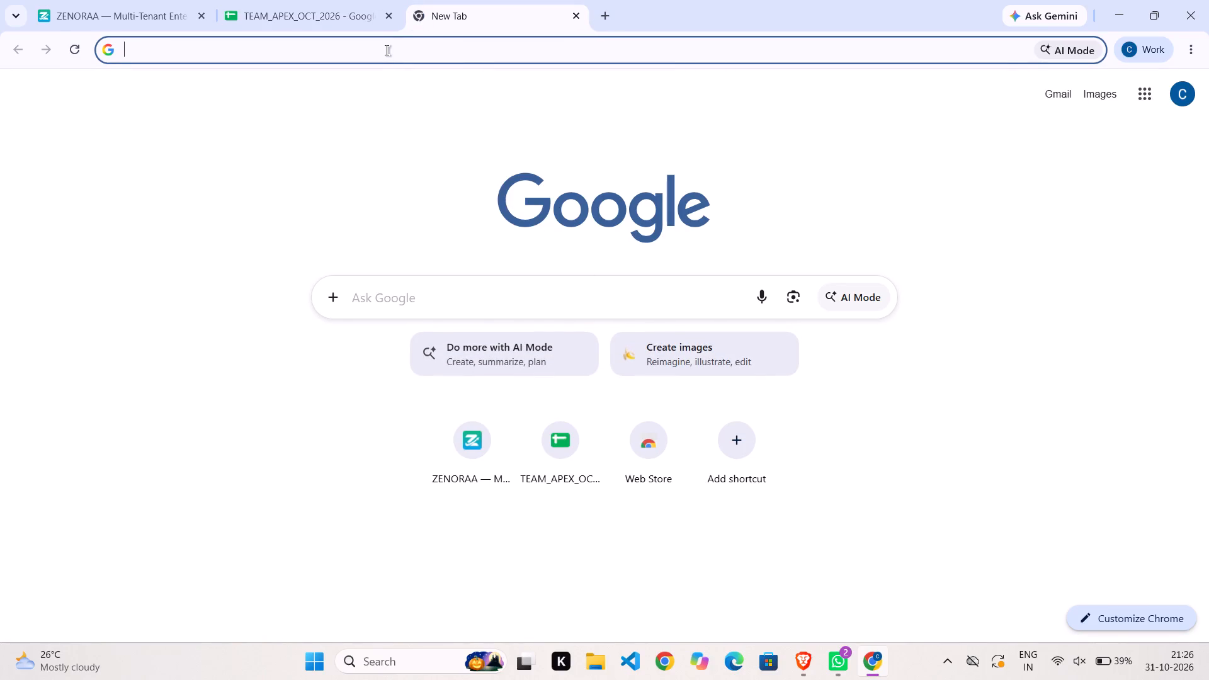
pyautogui.write('oc')
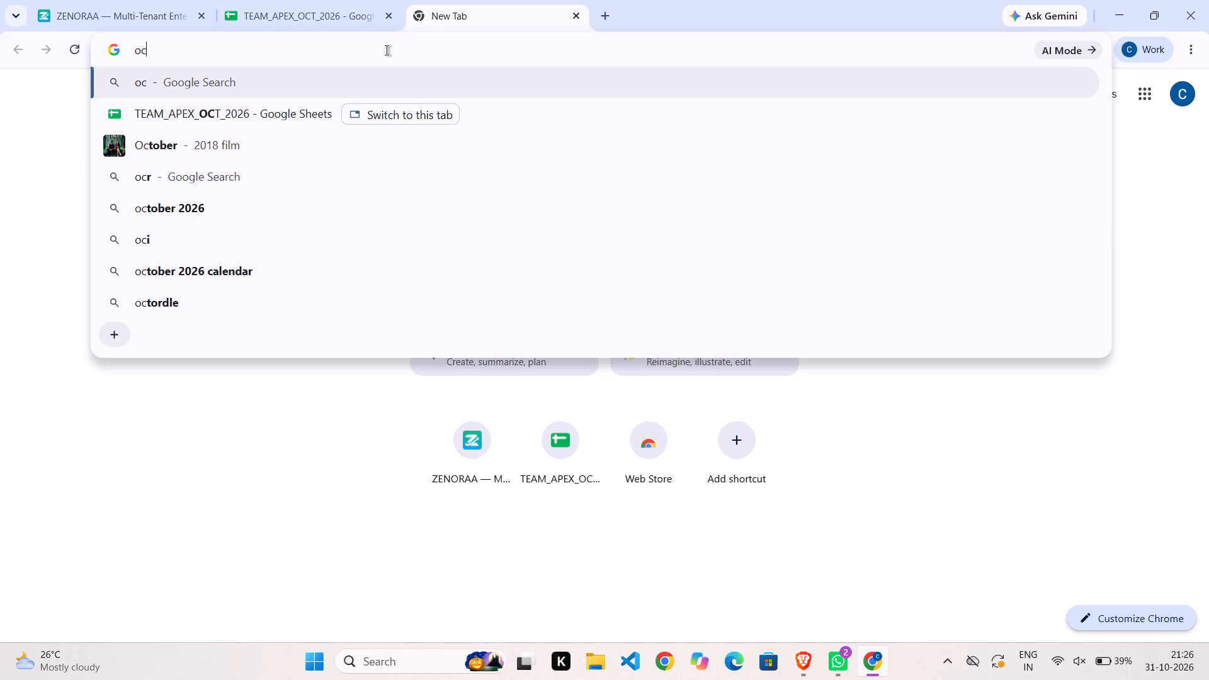
pyautogui.click(241, 548)
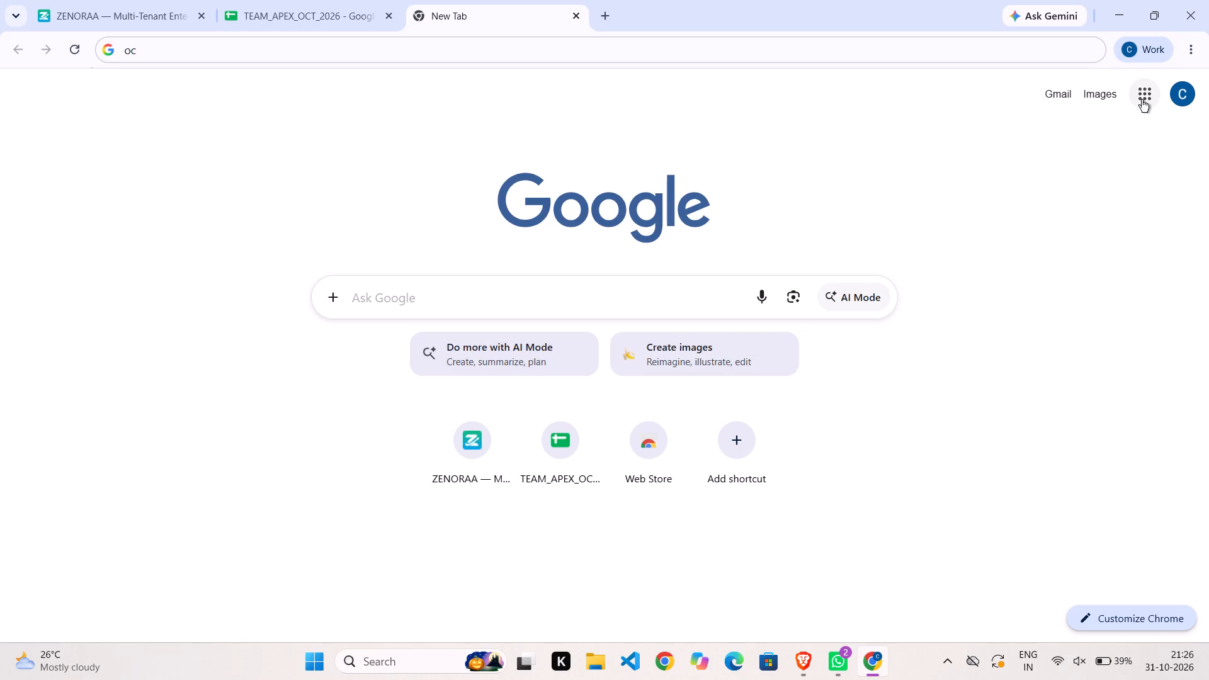
pyautogui.click(1142, 99)
pyautogui.click(1145, 286)
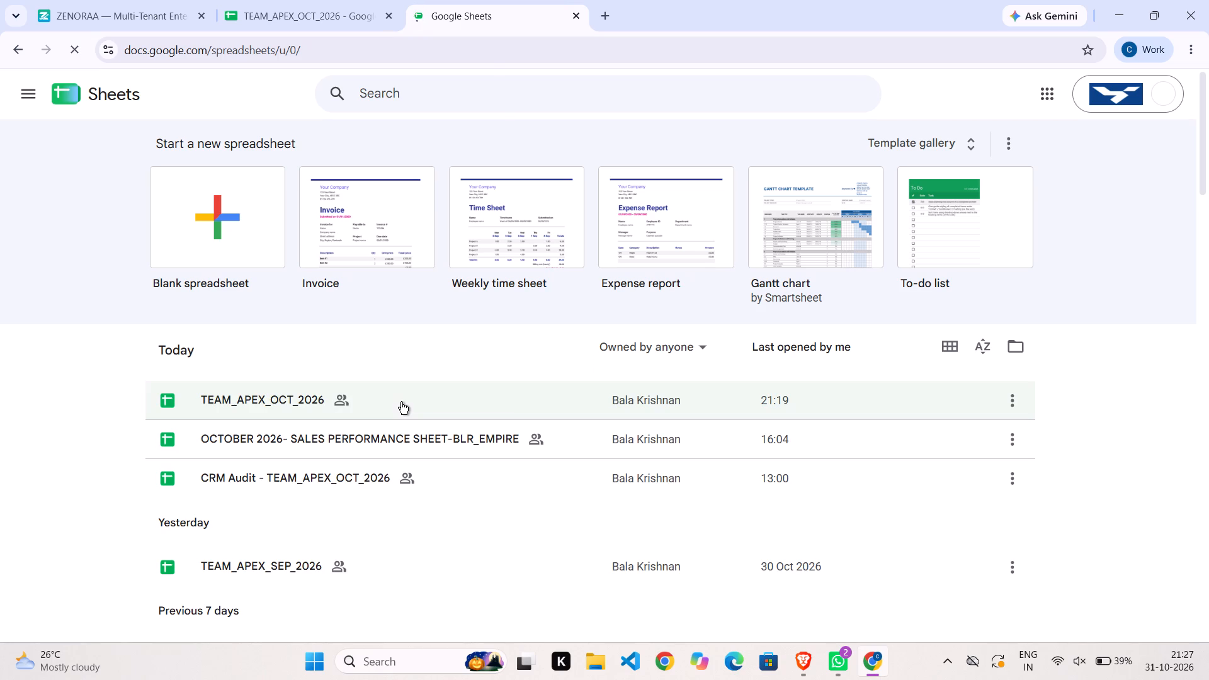
pyautogui.click(384, 436)
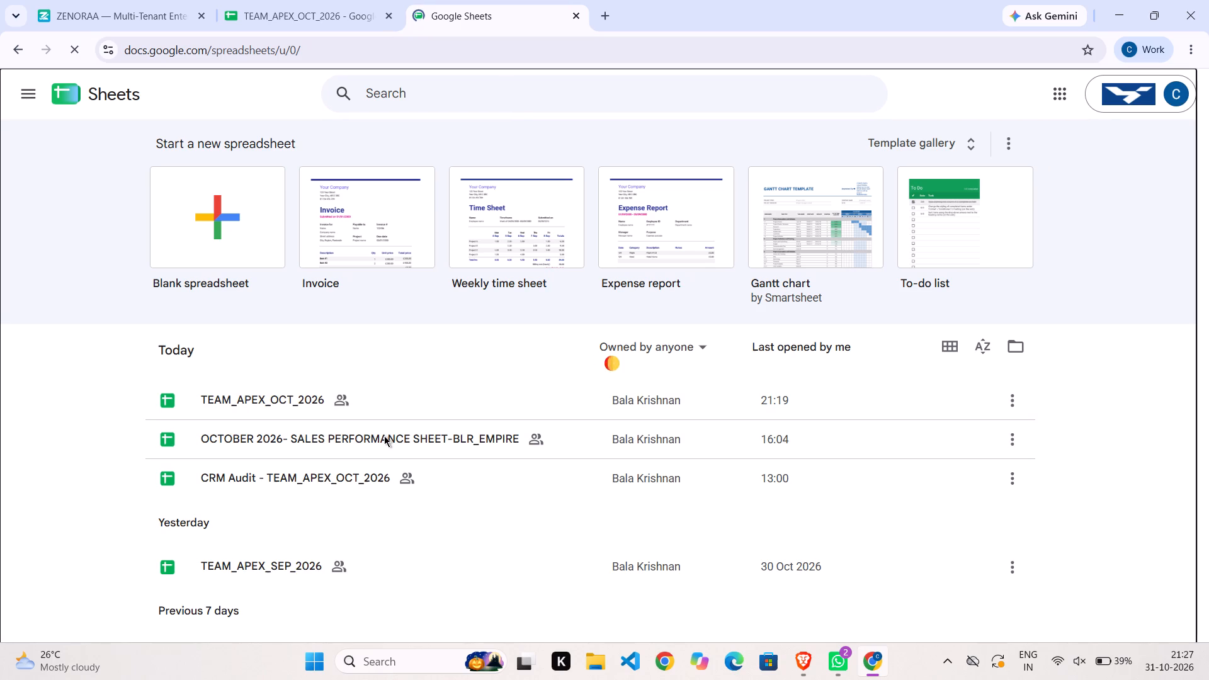